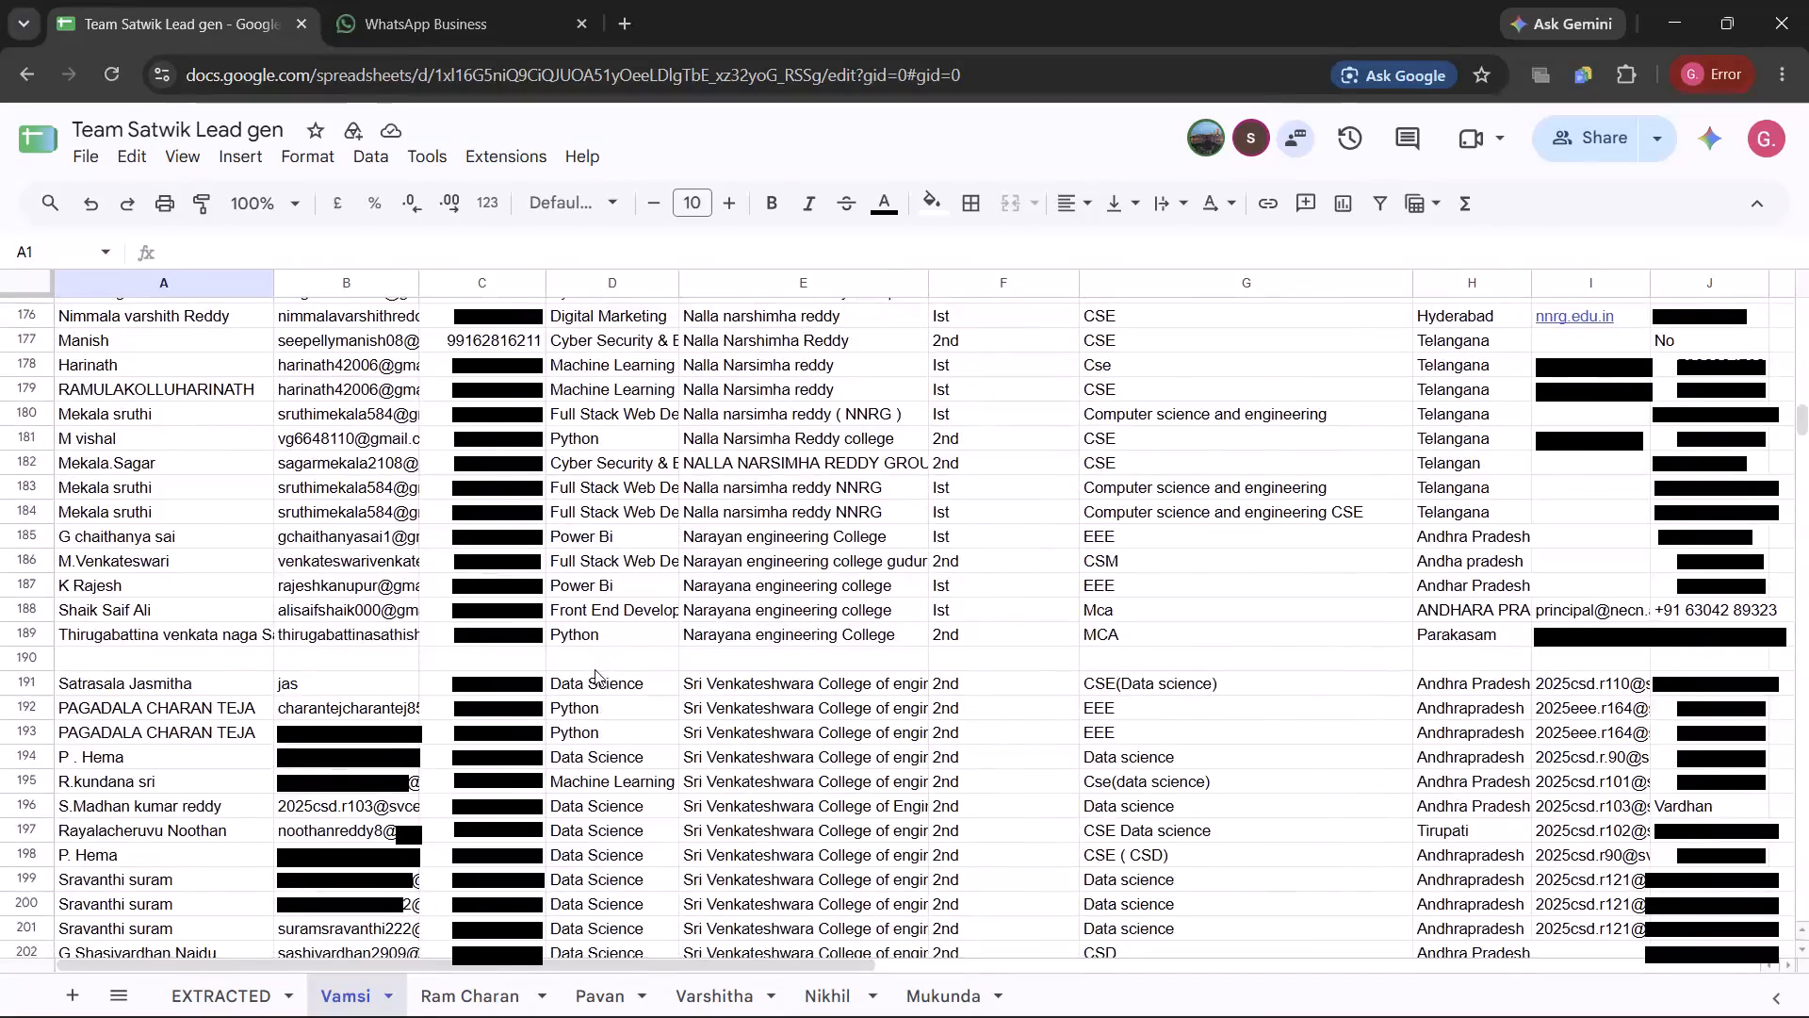
# Look through the Vamsi sheet's lead lists down to the Sr University block, examining the colleges, courses and call-status entries.
pyautogui.scroll(-8, 595, 669)
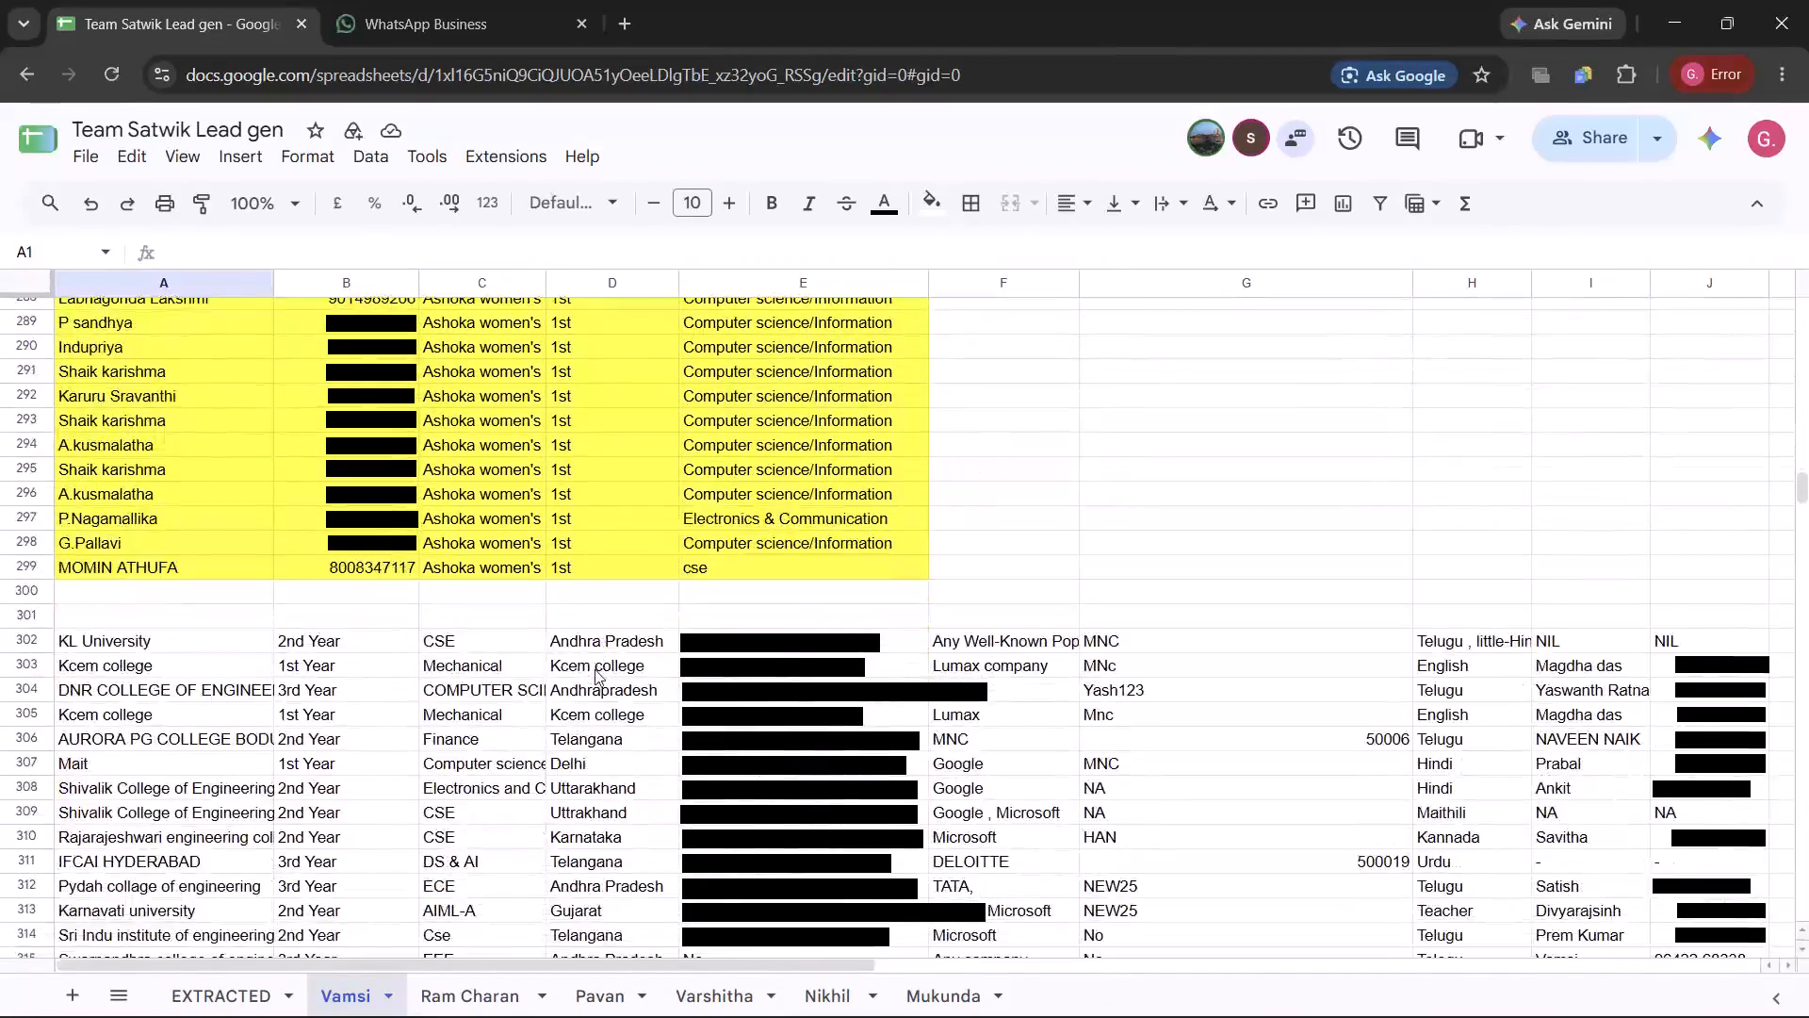
pyautogui.scroll(-6, 595, 669)
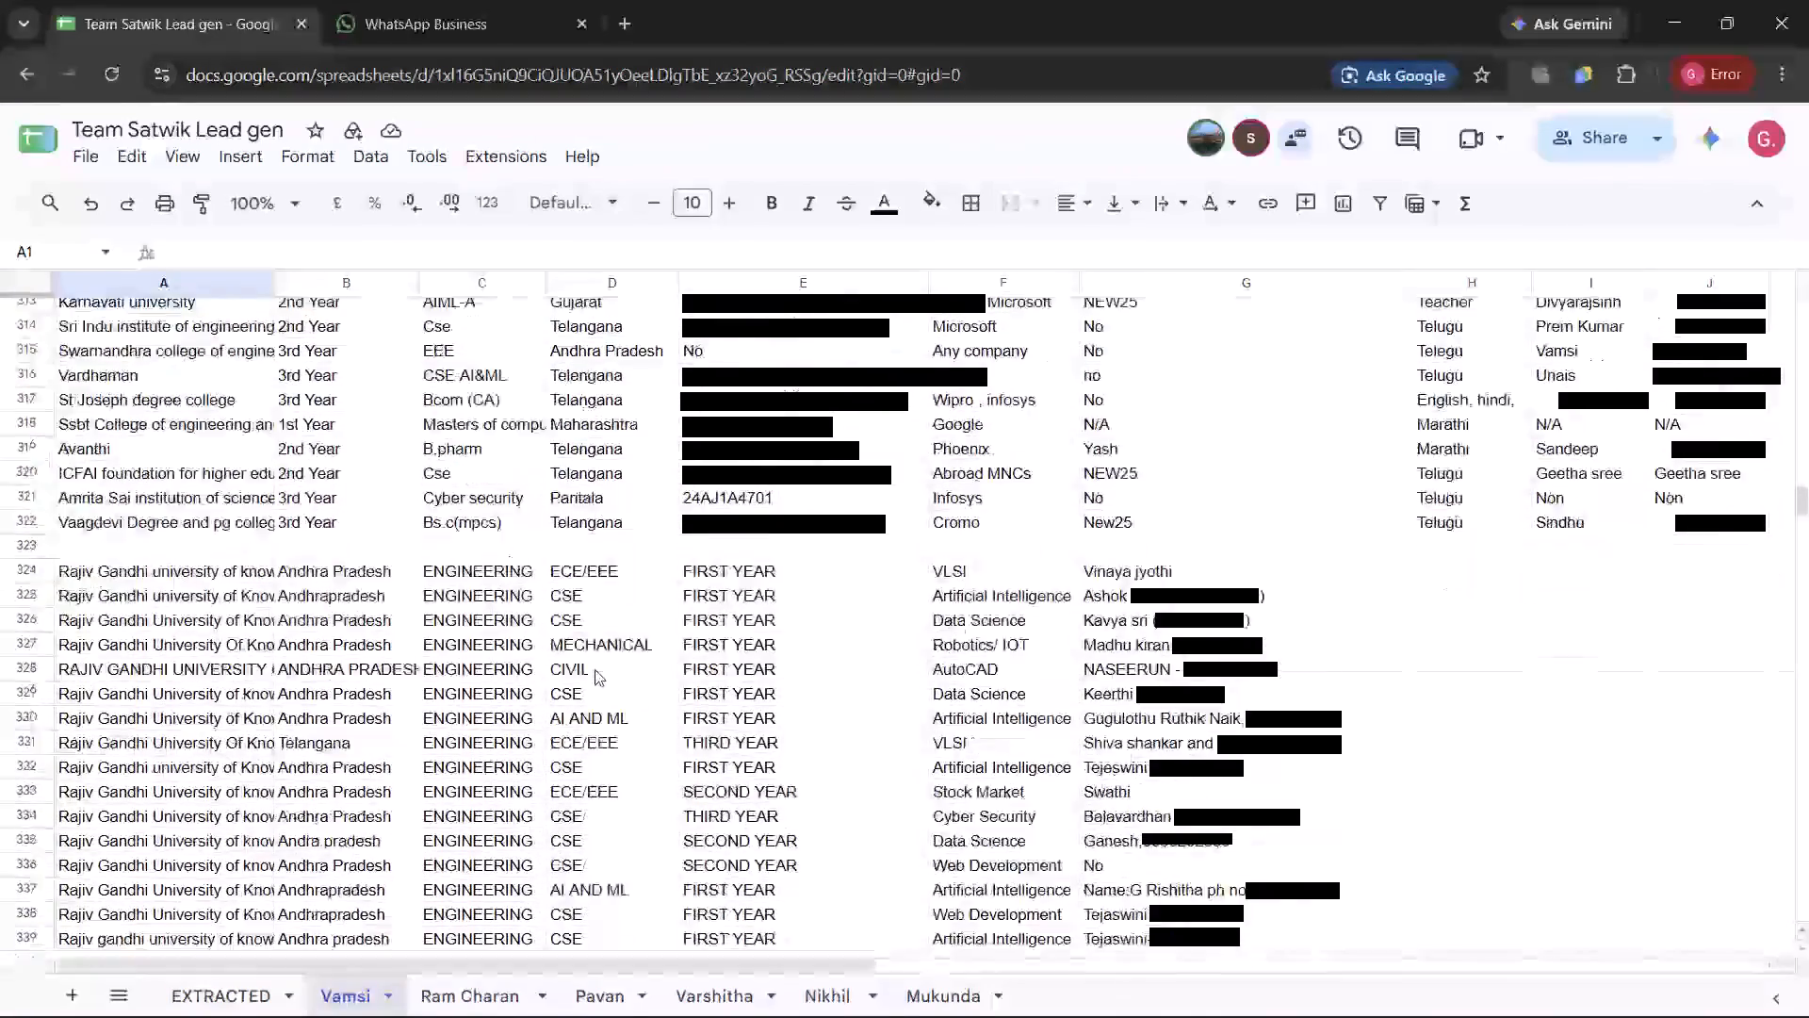
pyautogui.scroll(-10, 595, 669)
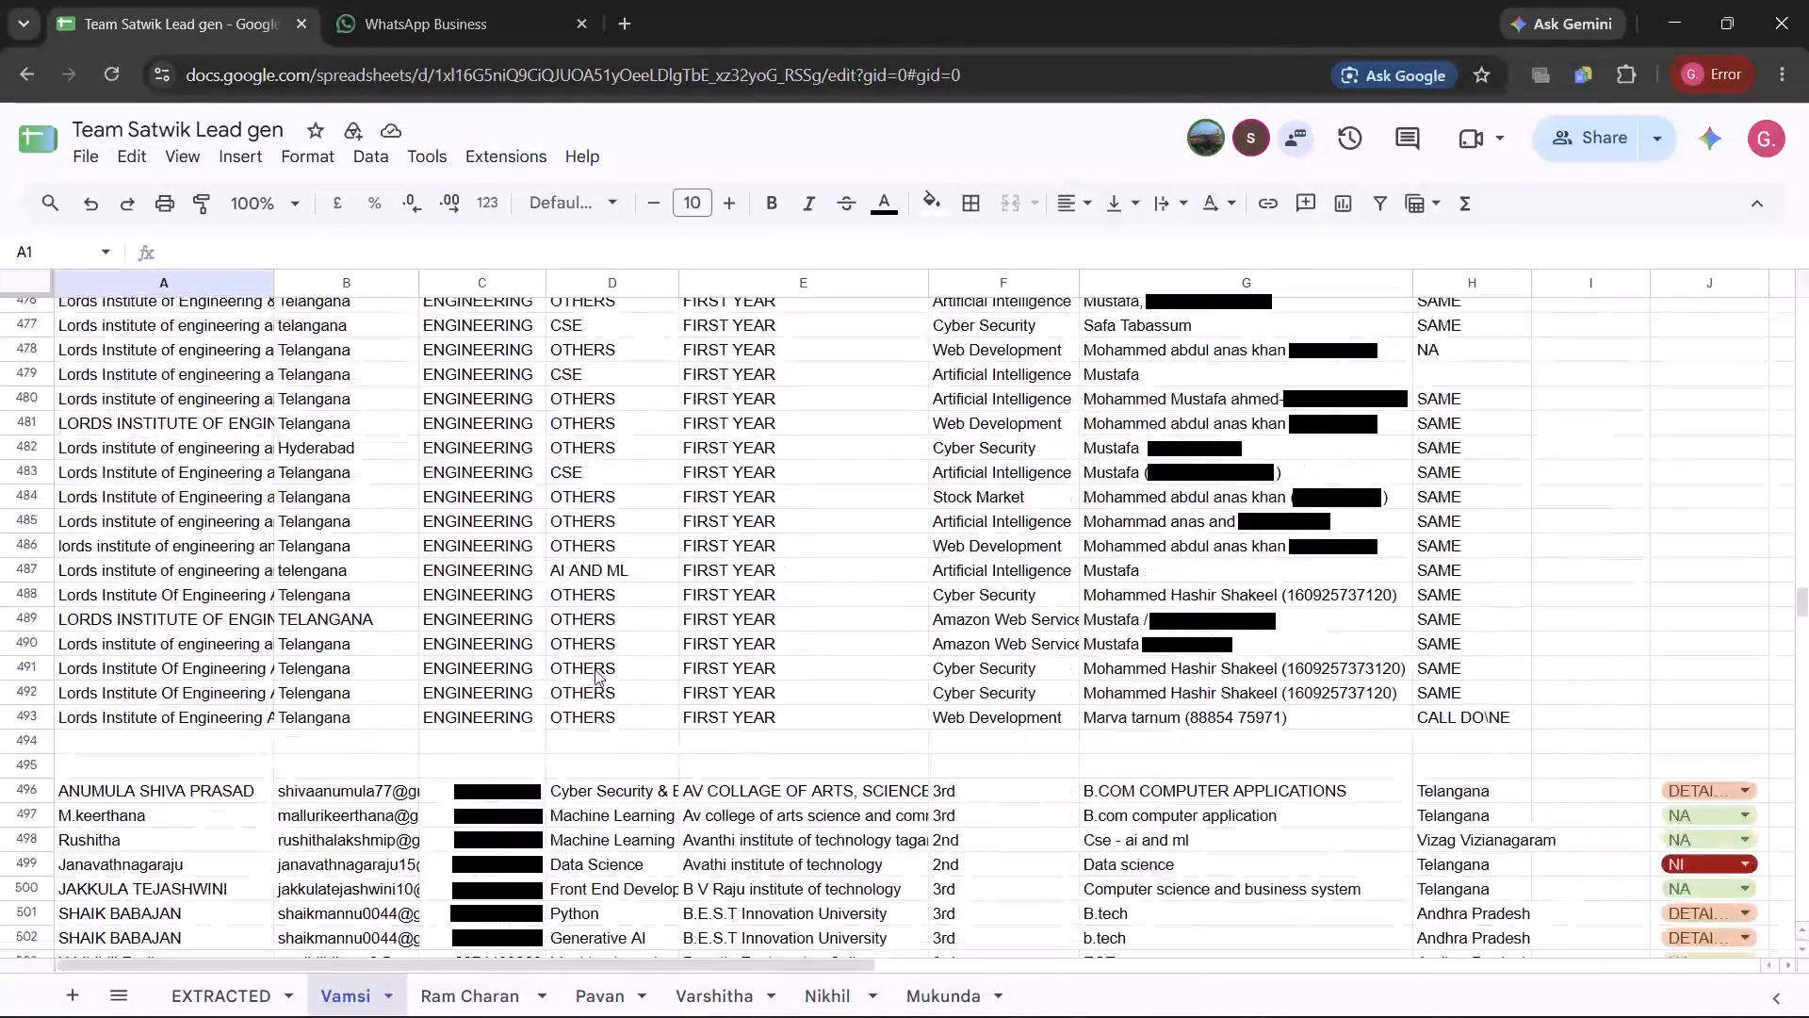
pyautogui.scroll(1, 595, 669)
pyautogui.scroll(-5, 595, 669)
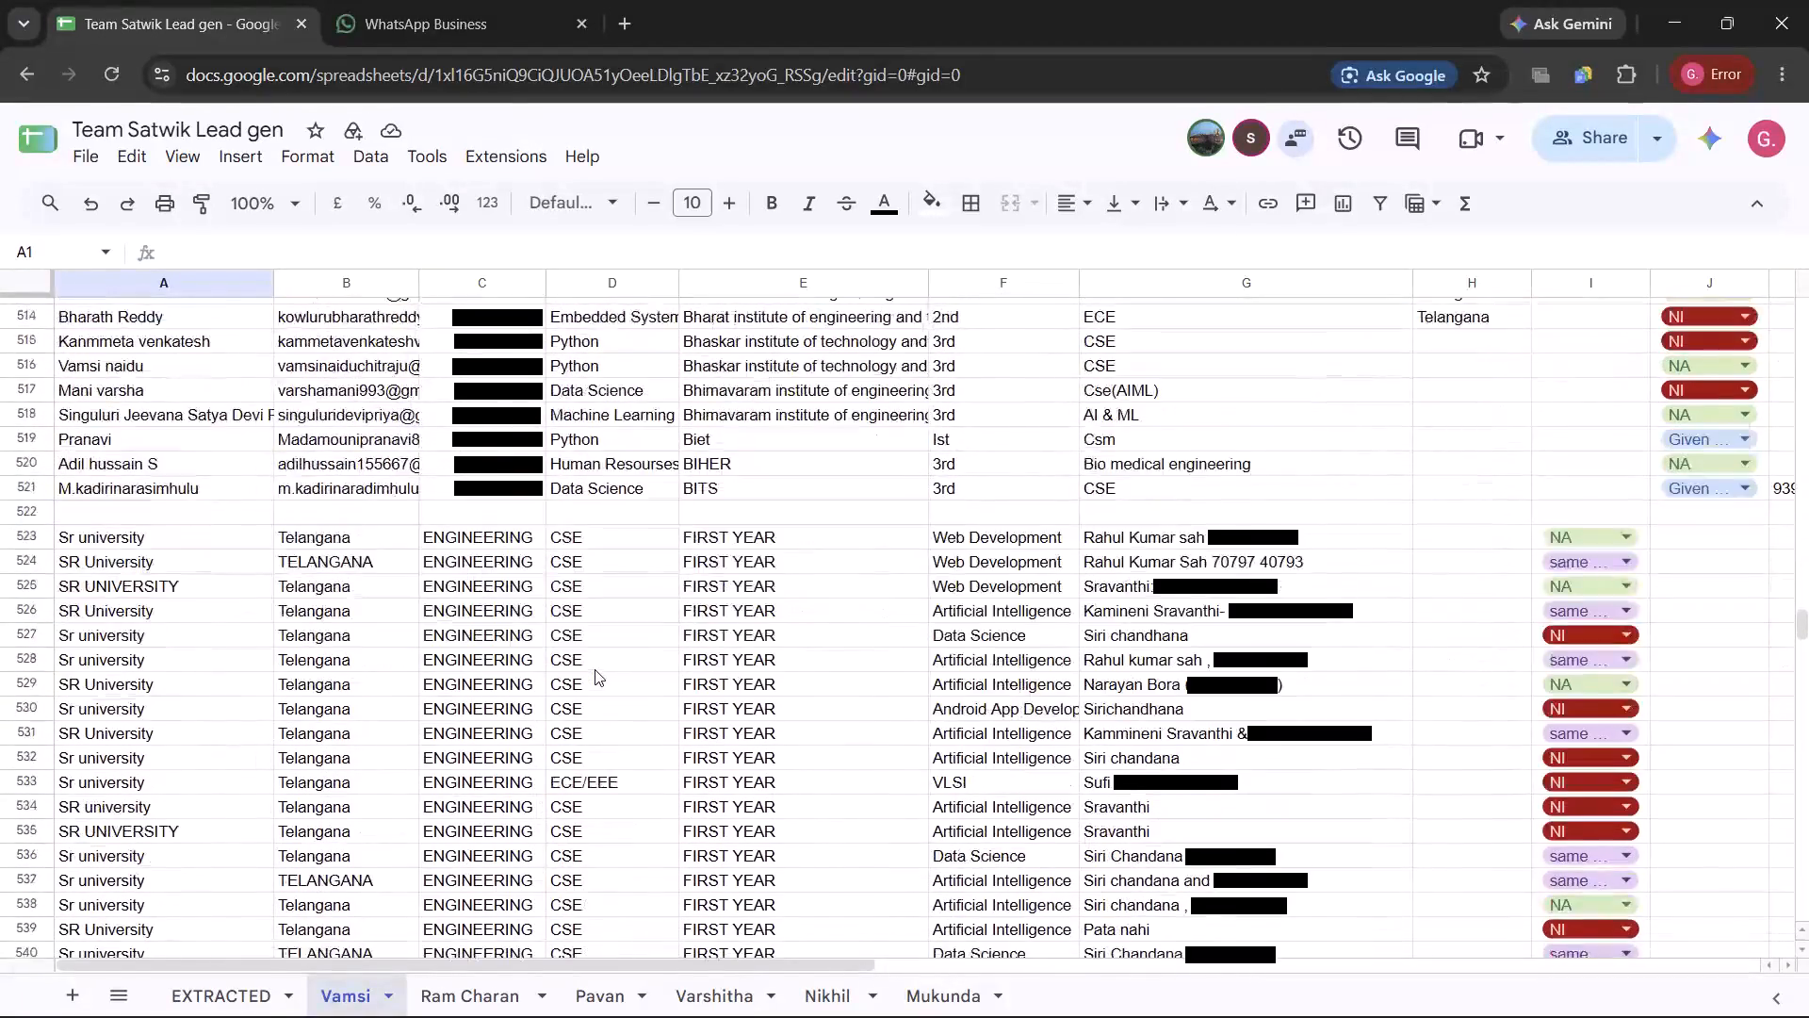
pyautogui.scroll(1, 595, 669)
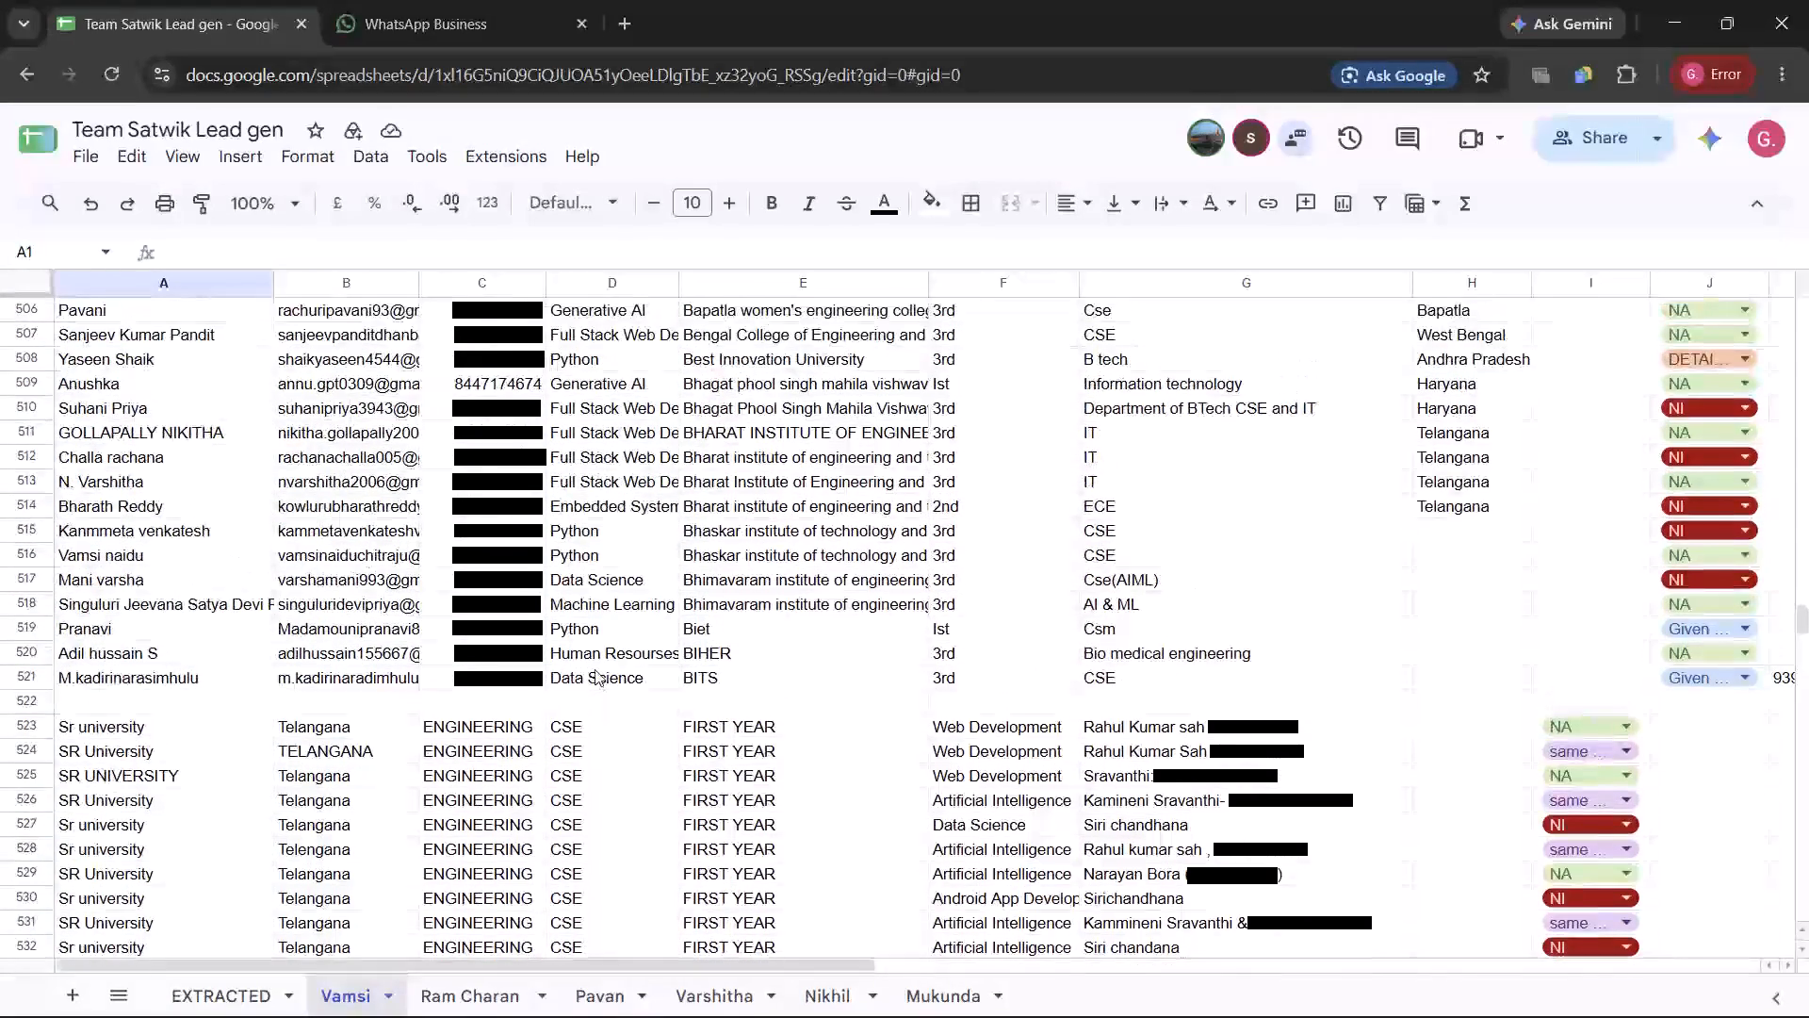
pyautogui.scroll(1, 595, 669)
pyautogui.hscroll(1, 595, 669)
pyautogui.scroll(-1, 595, 669)
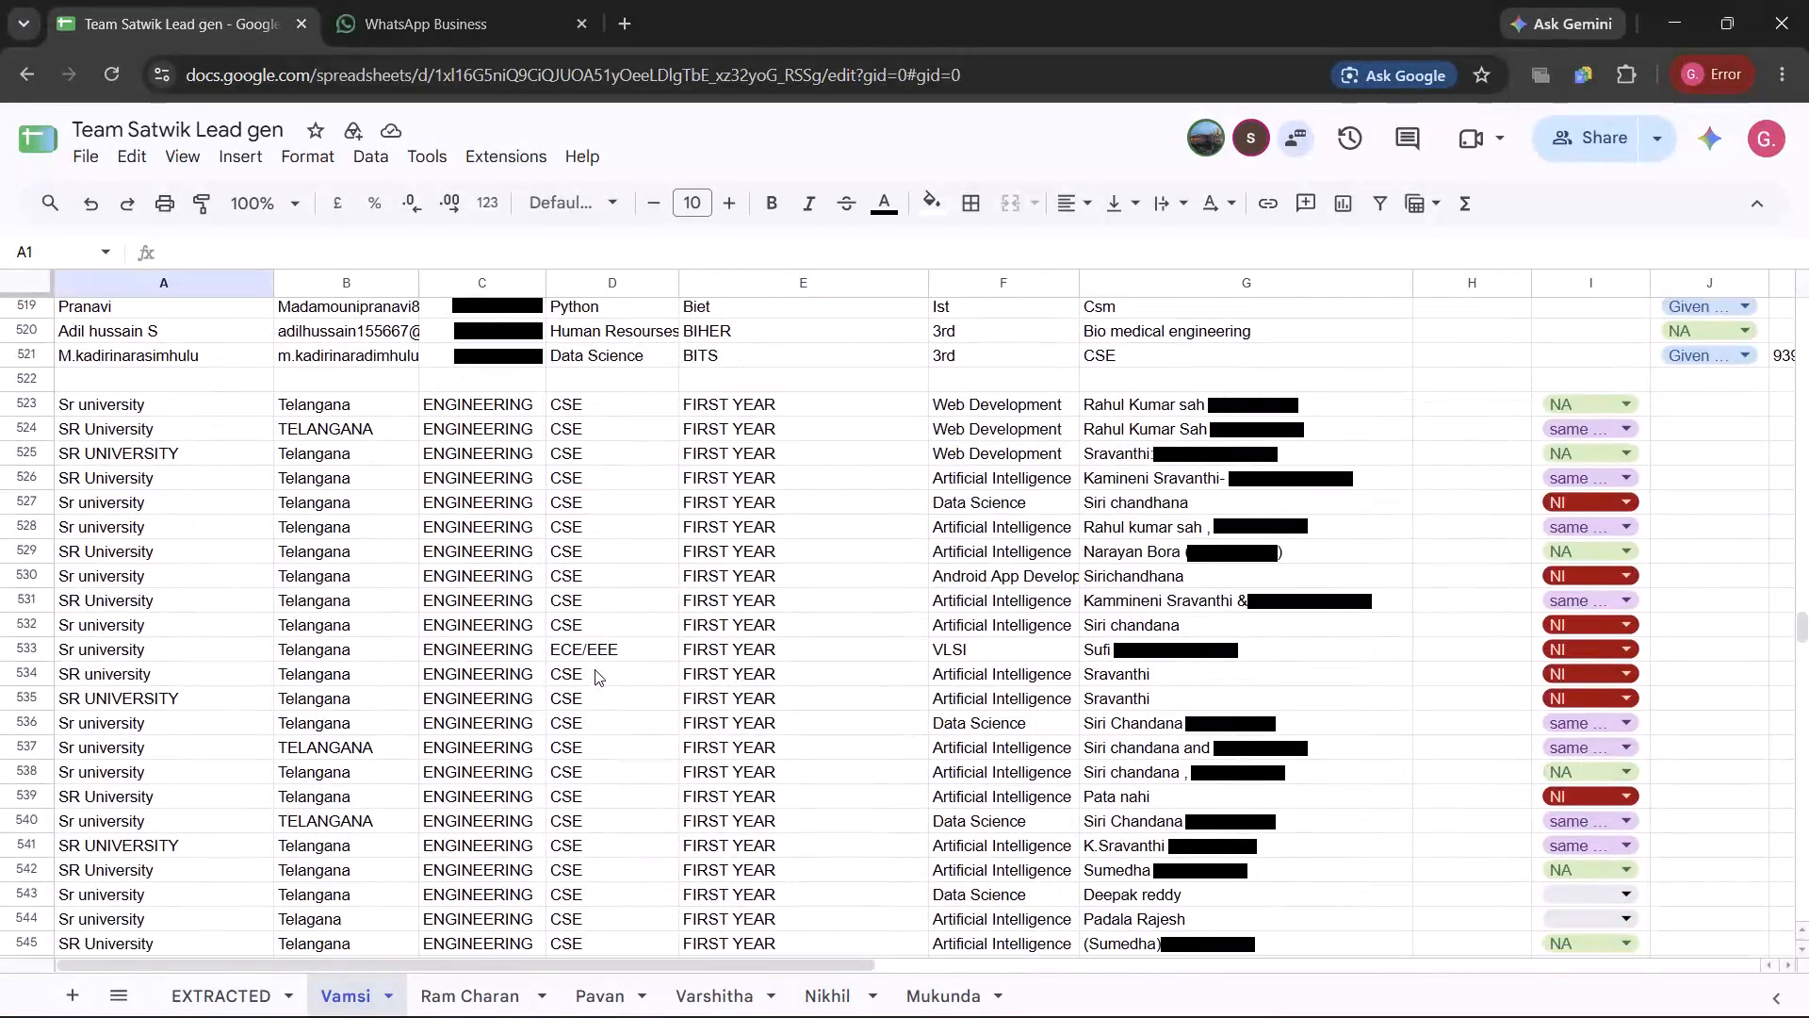
pyautogui.scroll(-1, 595, 669)
pyautogui.scroll(1, 595, 669)
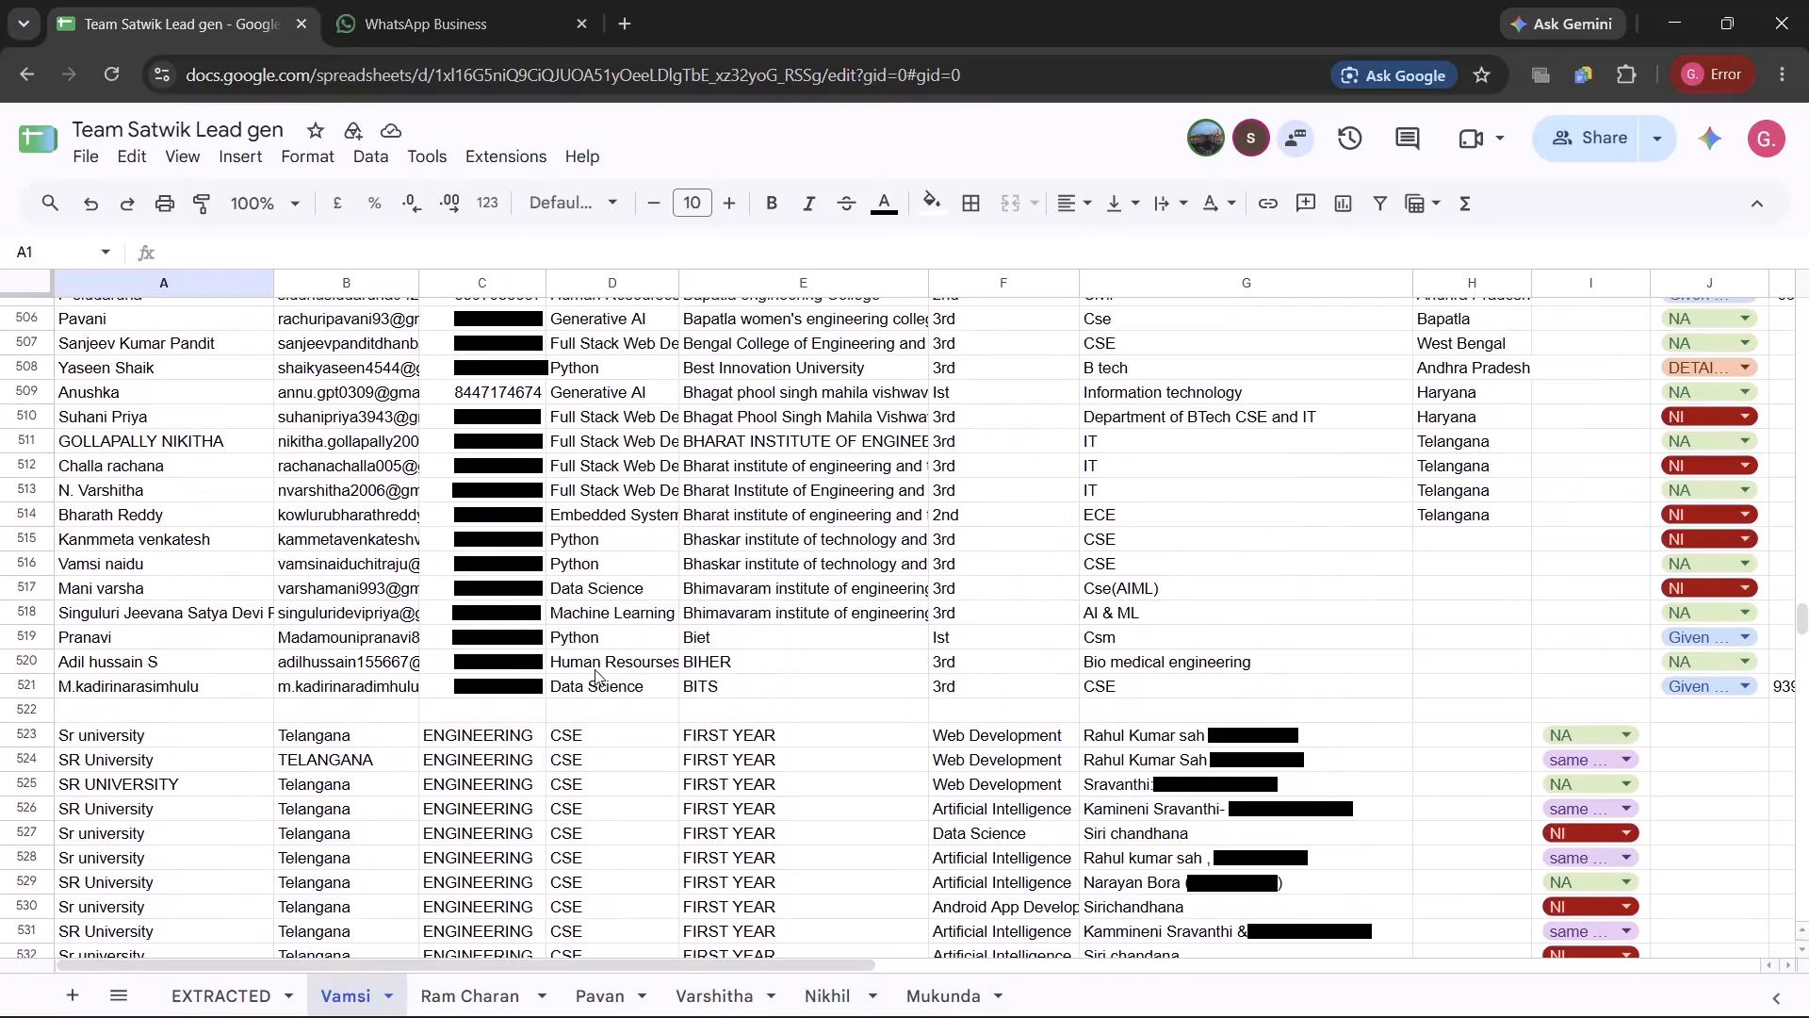
# Review the student lead entries and their status labels on the Vamsi sheet, around rows 498 to 521.
pyautogui.scroll(2, 595, 669)
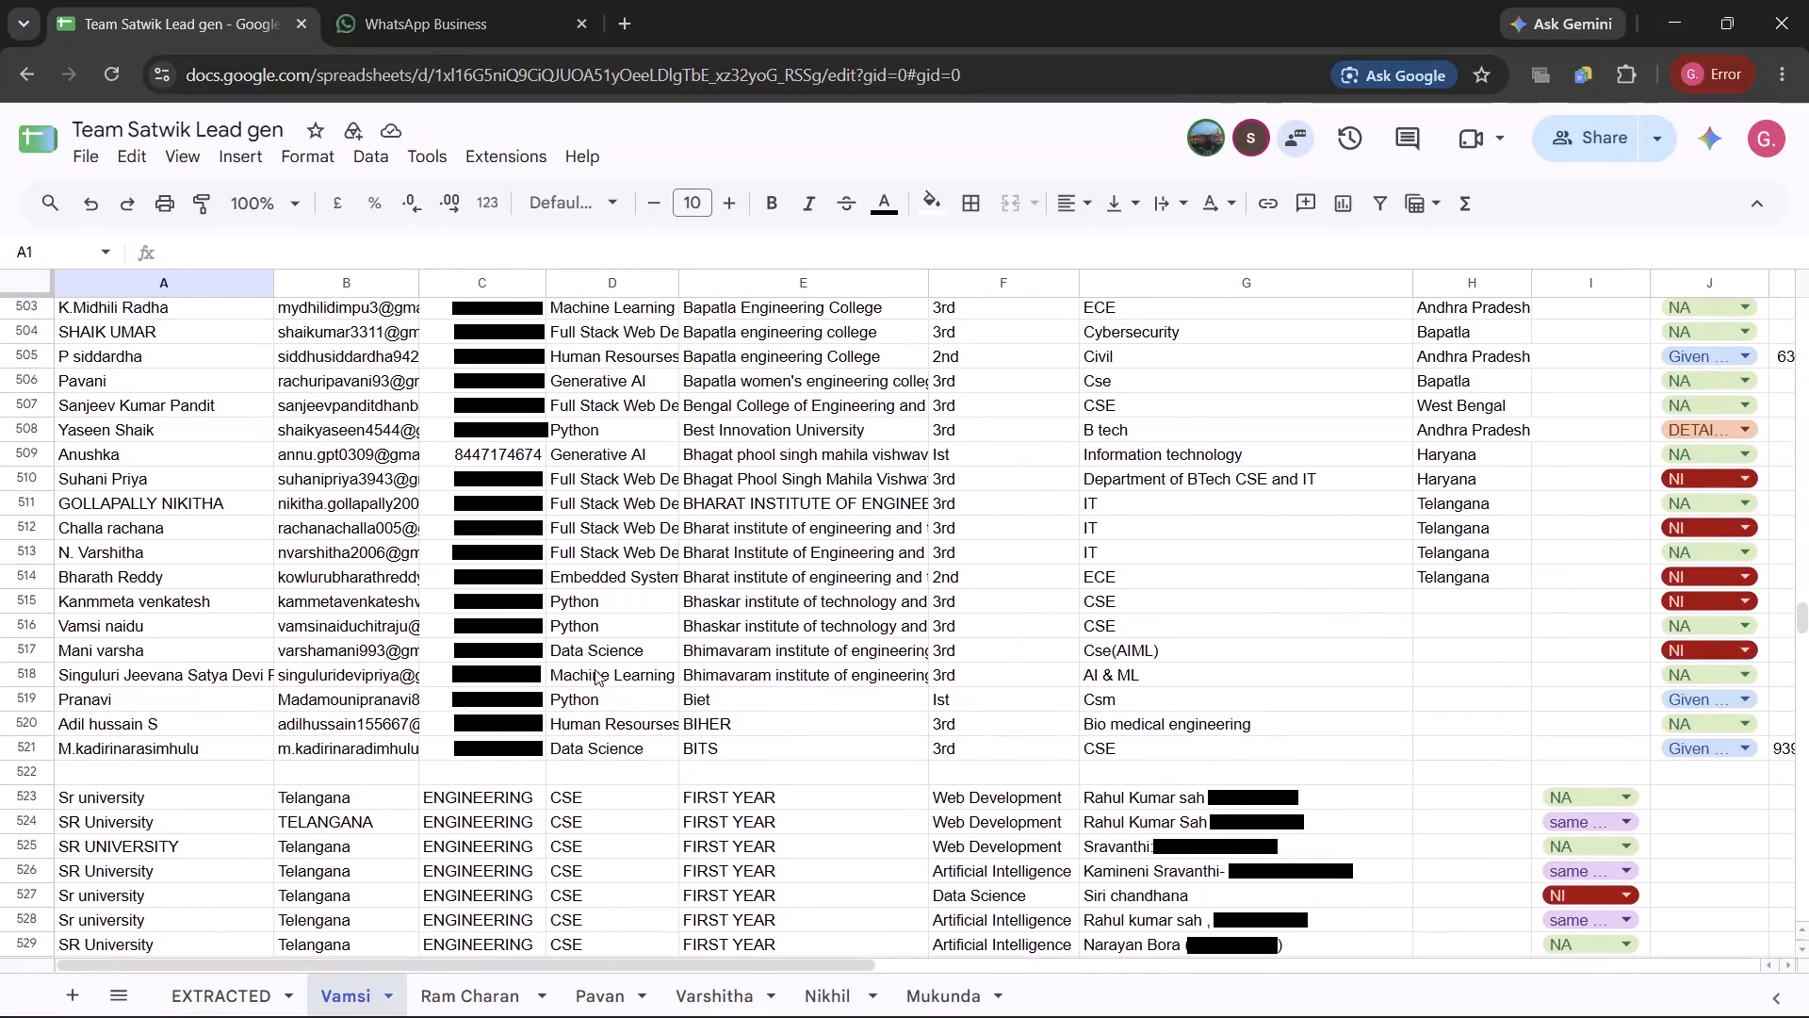
pyautogui.scroll(2, 595, 669)
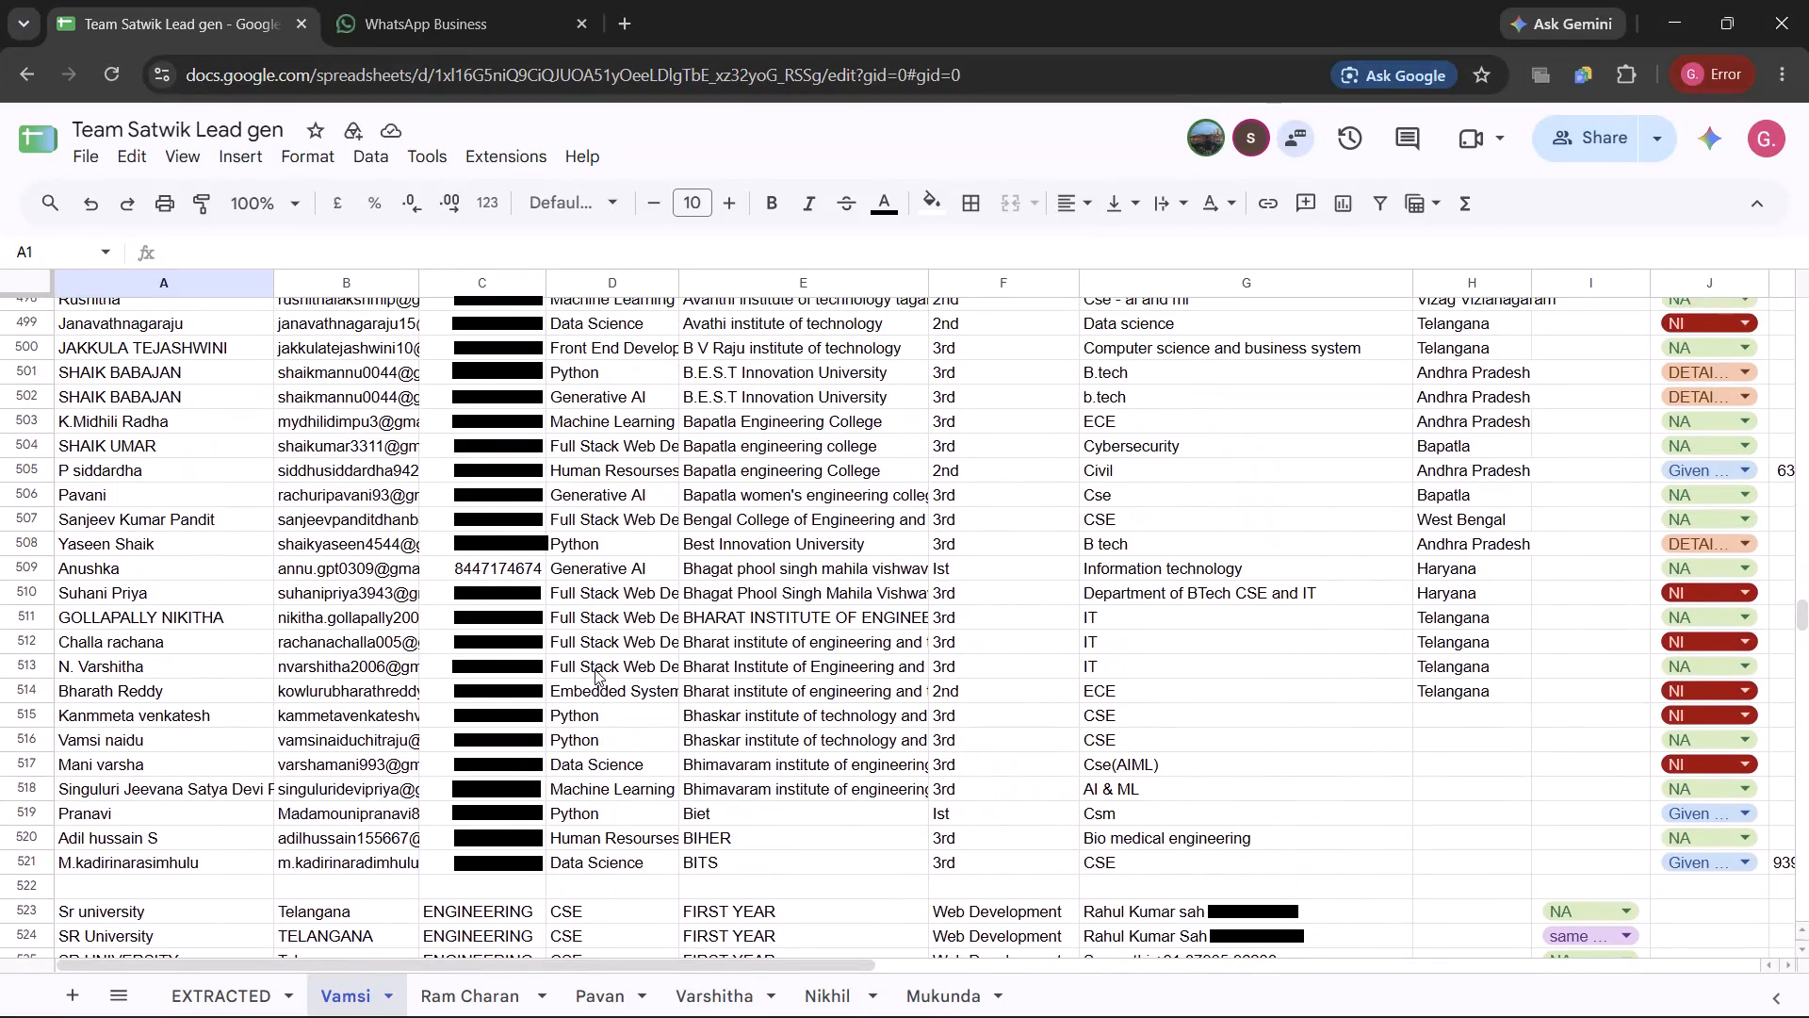
pyautogui.scroll(4, 595, 669)
pyautogui.scroll(-2, 595, 669)
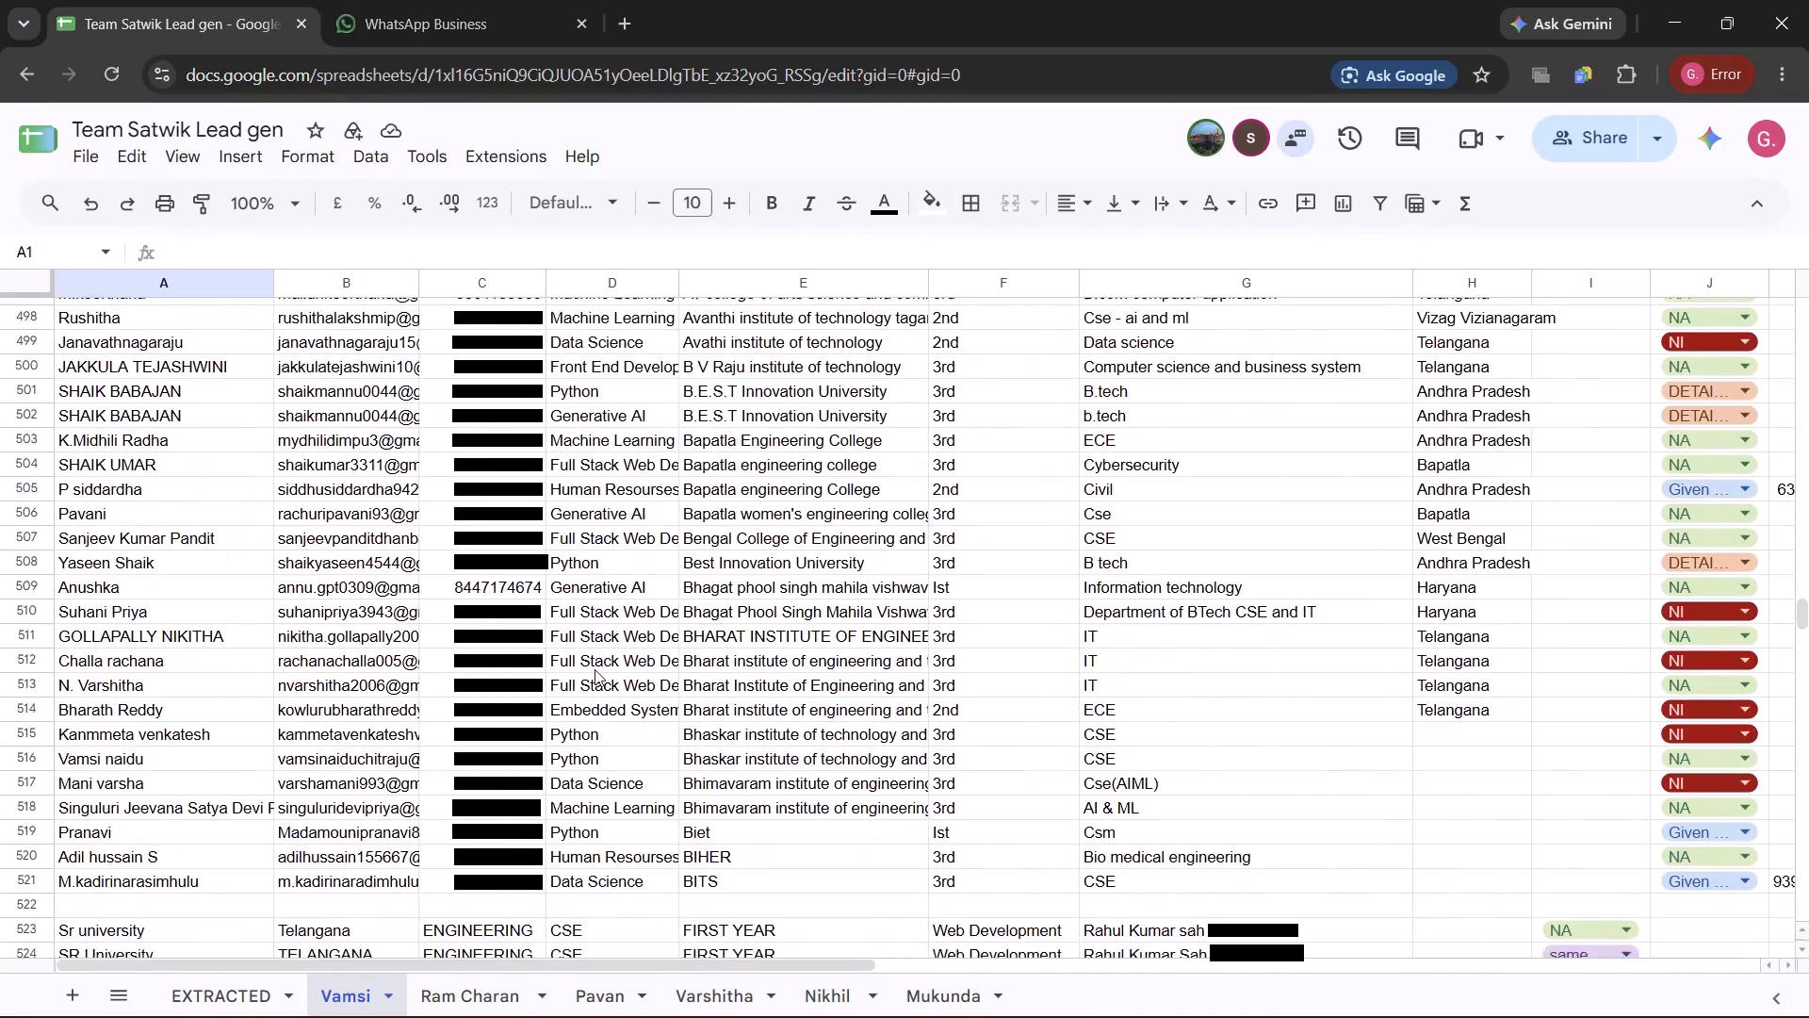
pyautogui.scroll(-6, 595, 669)
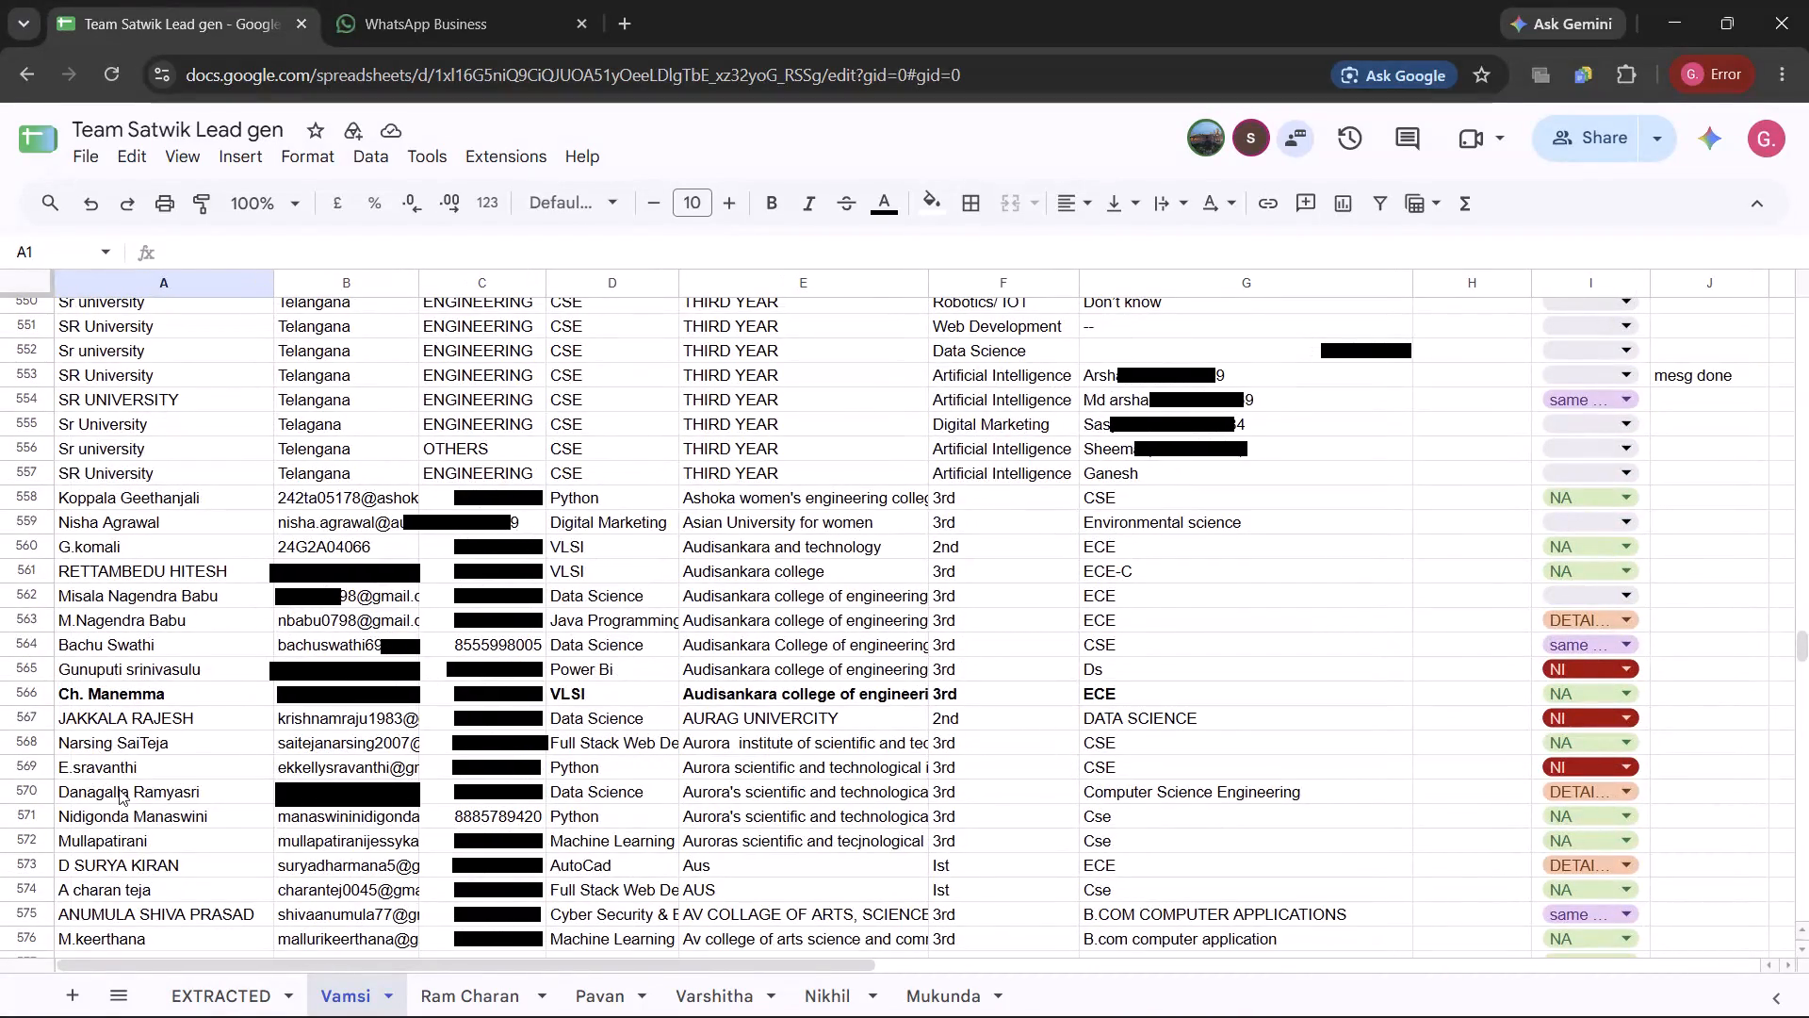
pyautogui.click(119, 789)
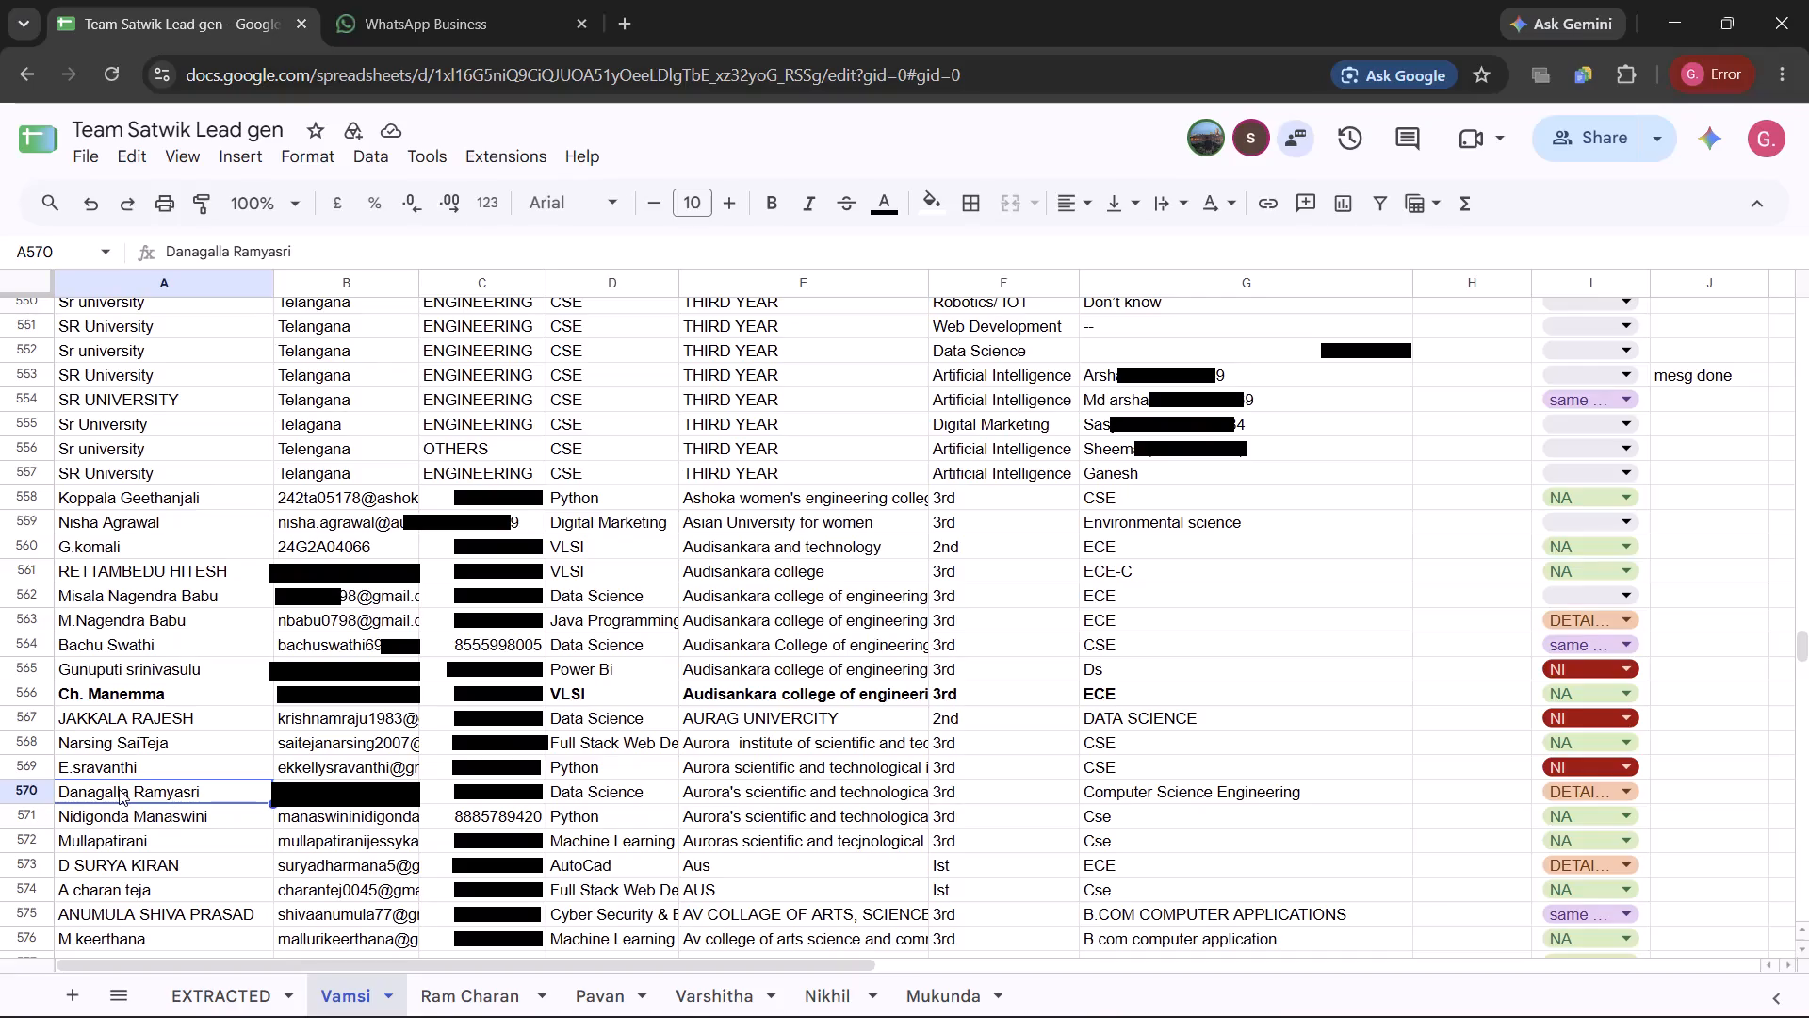
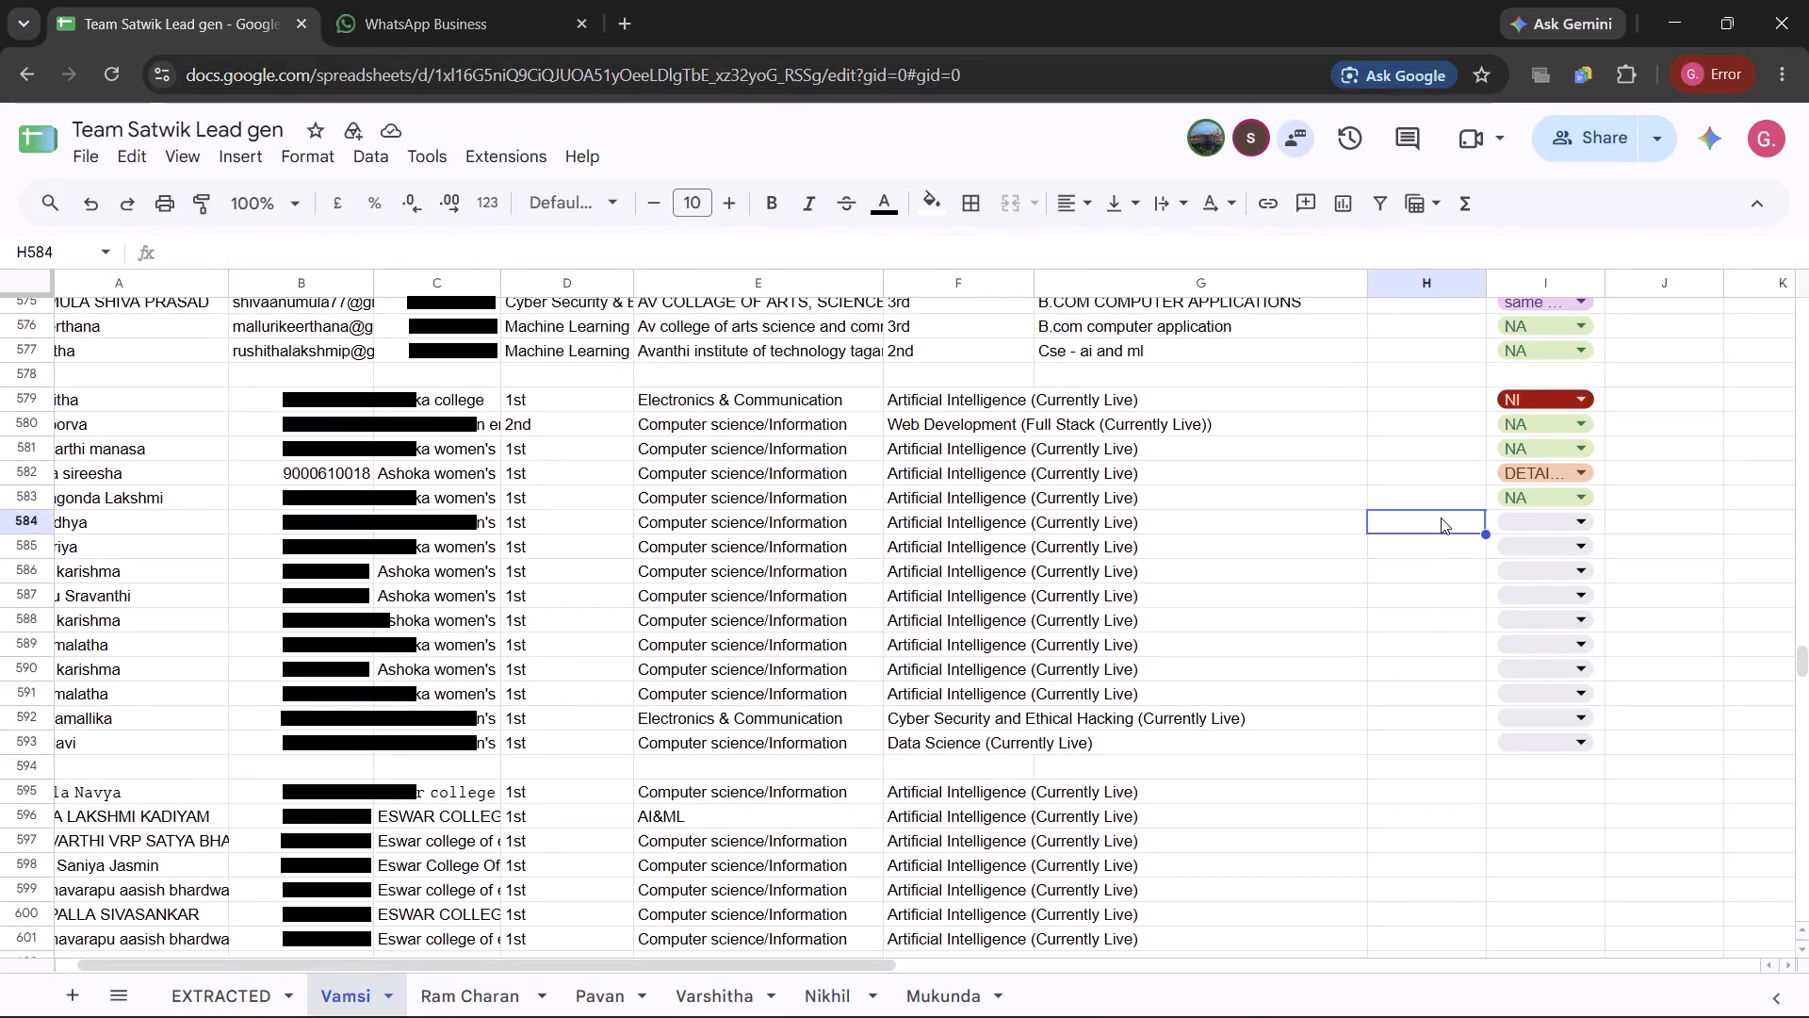
# Select the contact number in column B for the lead in row 584, checking the name beside it in column A.
pyautogui.press('Left')
pyautogui.press('Left')
pyautogui.press('Left')
pyautogui.press('Left')
pyautogui.press('Left')
pyautogui.press('Left')
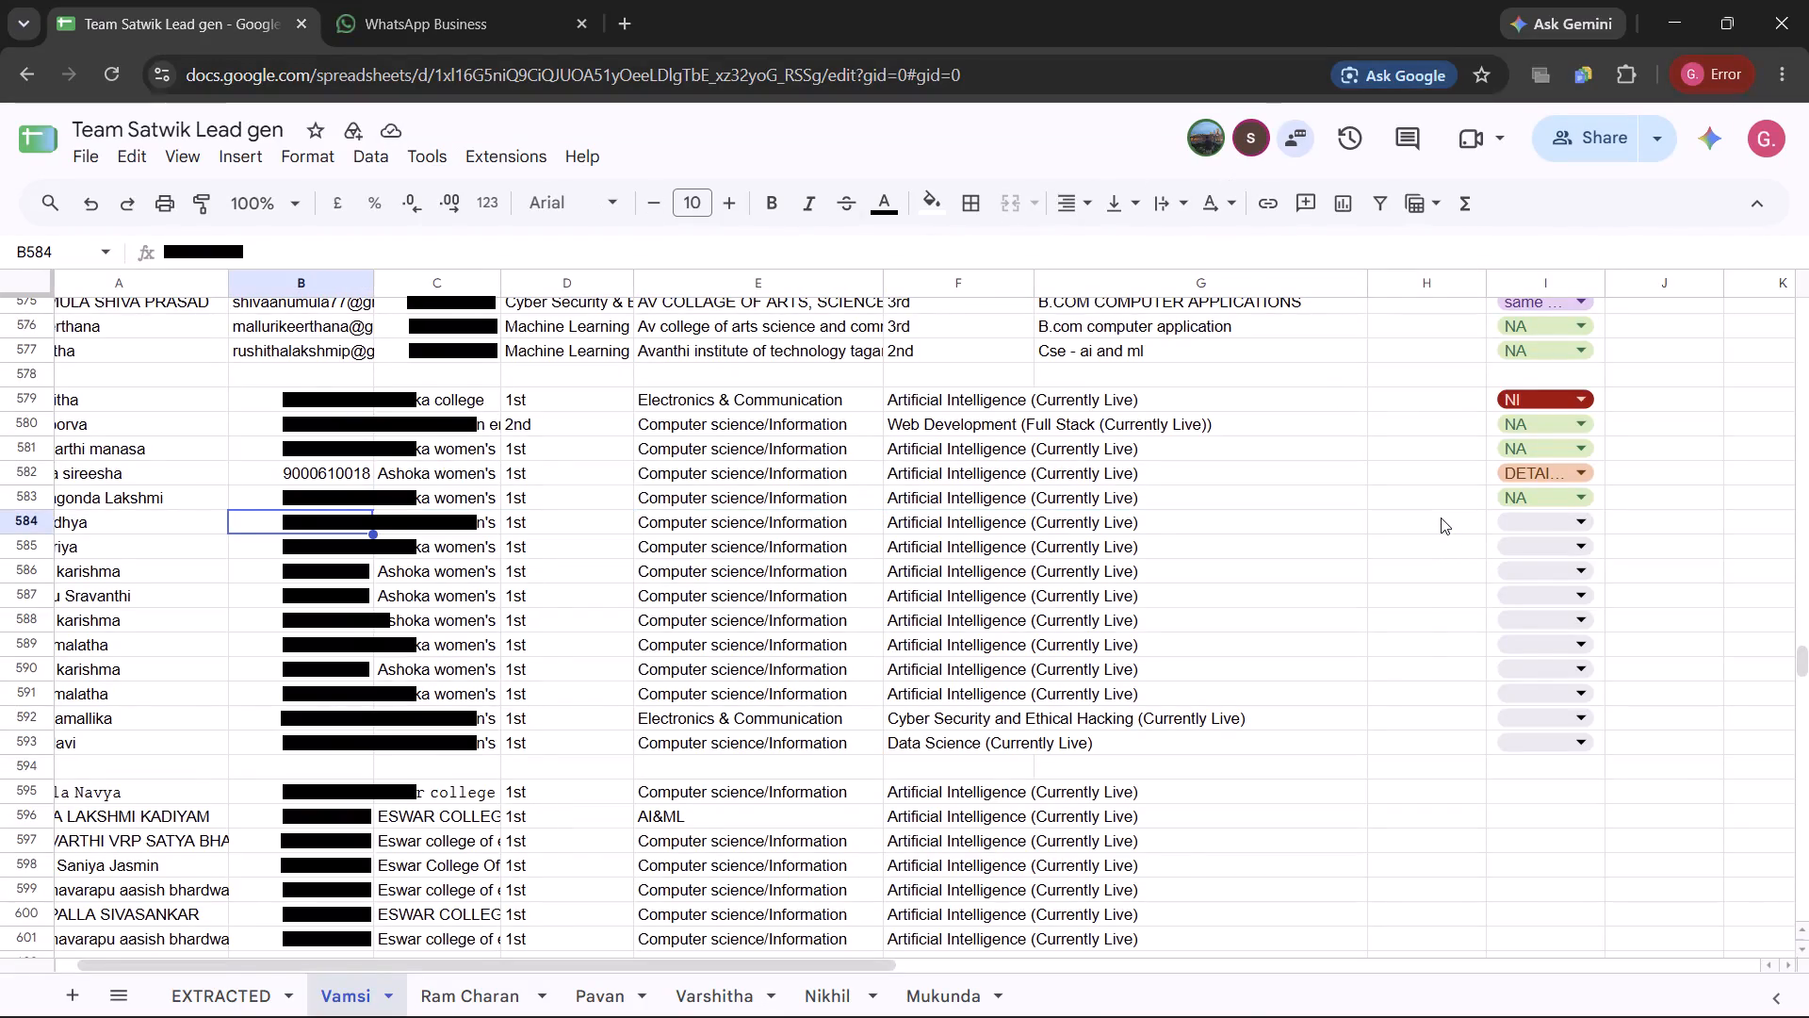
pyautogui.press('Left')
pyautogui.press('Right')
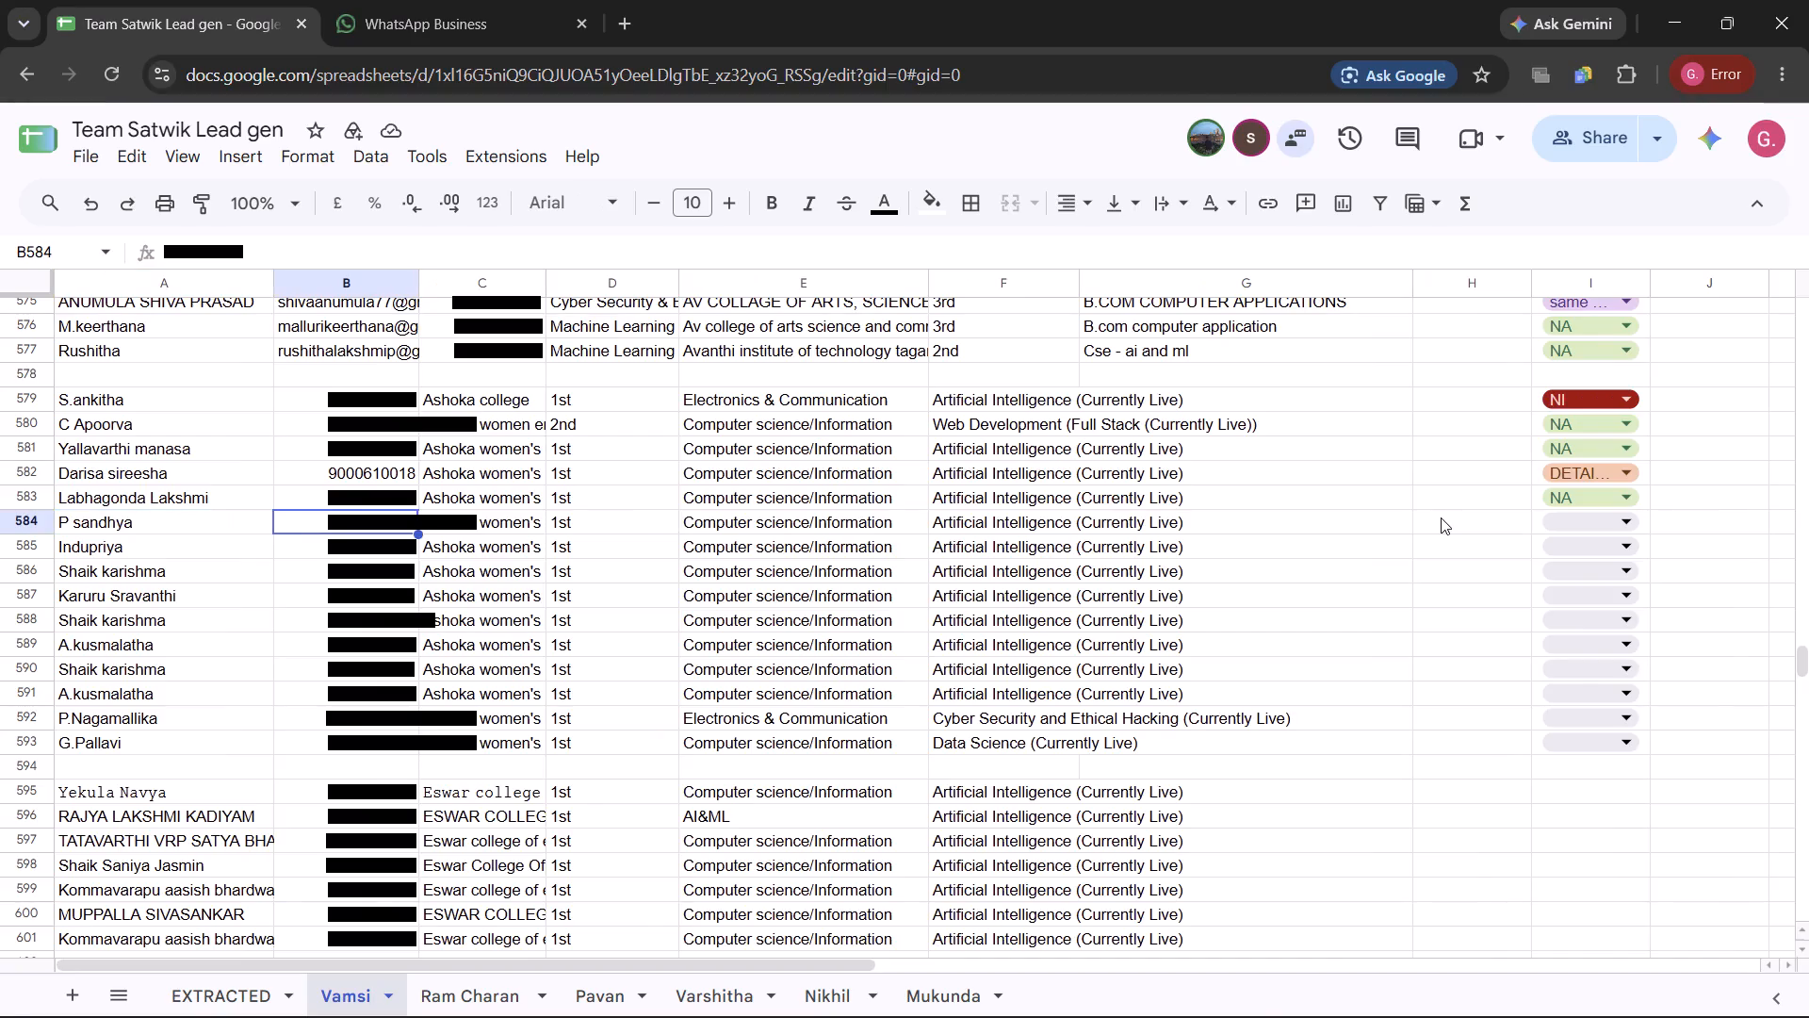
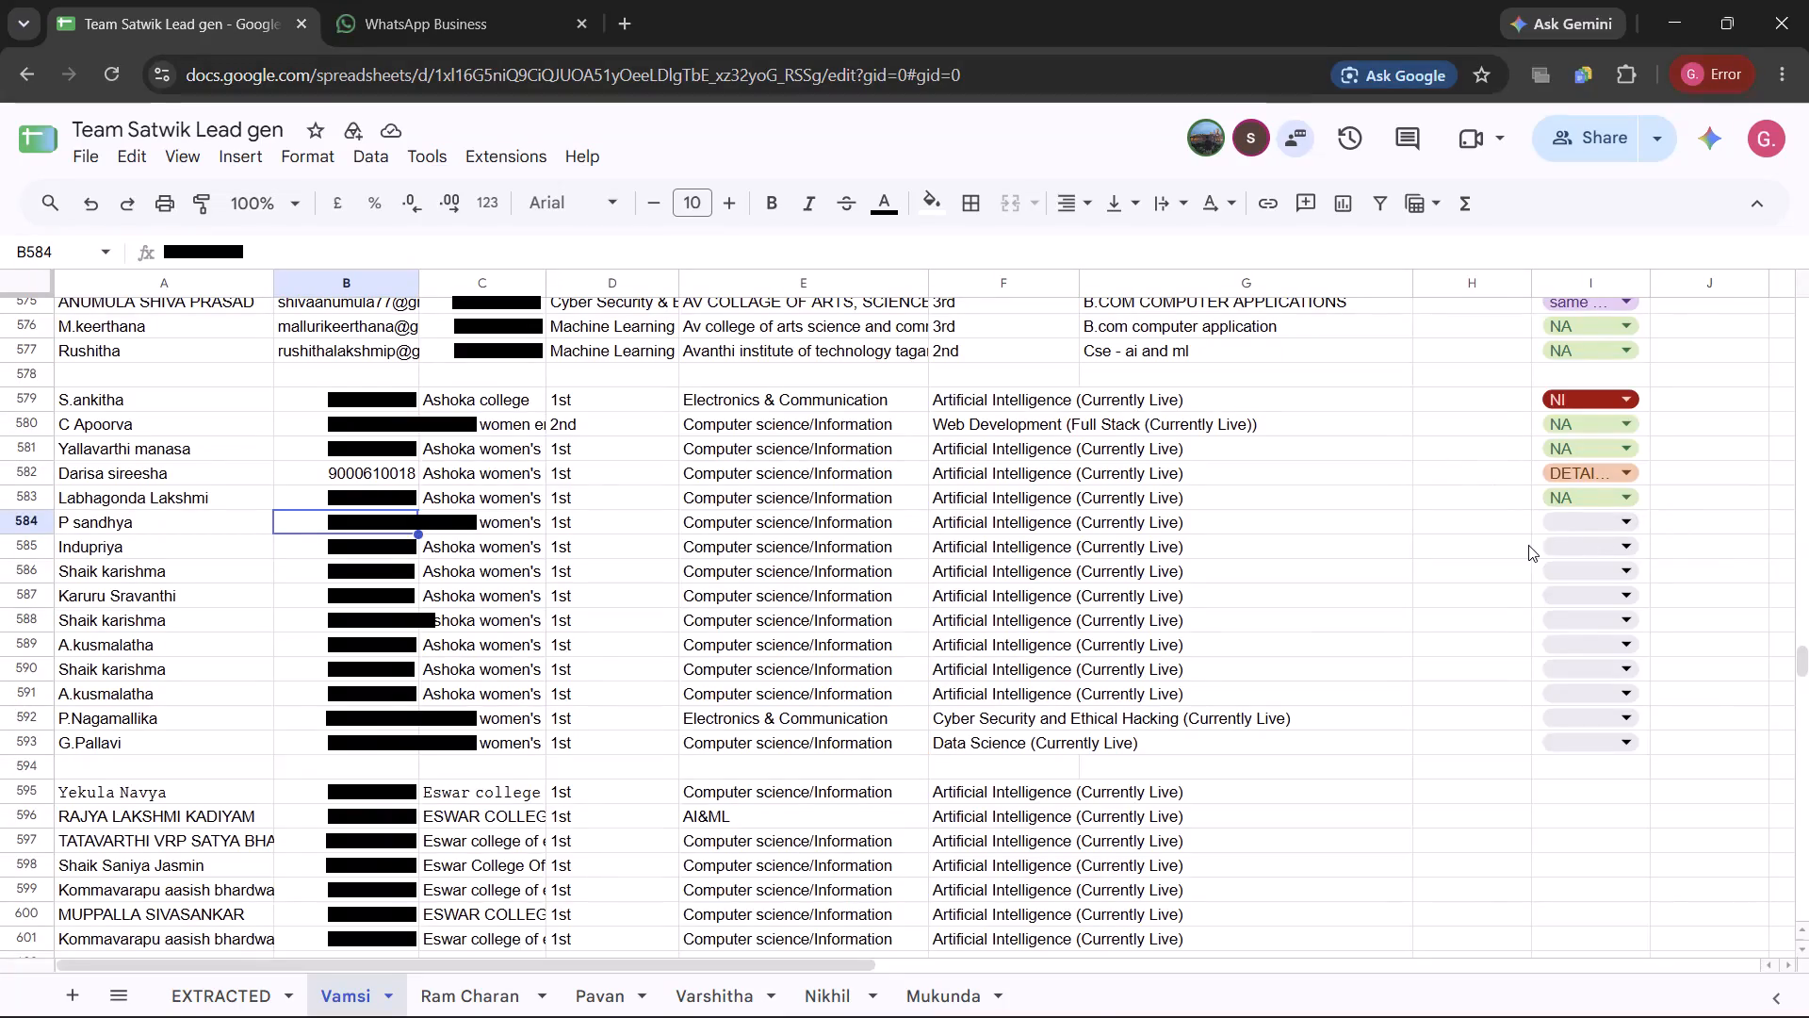
# Open the empty cell J584, next to the blank status cell of the lead in row 584, for editing.
pyautogui.hscroll(-1, 1528, 545)
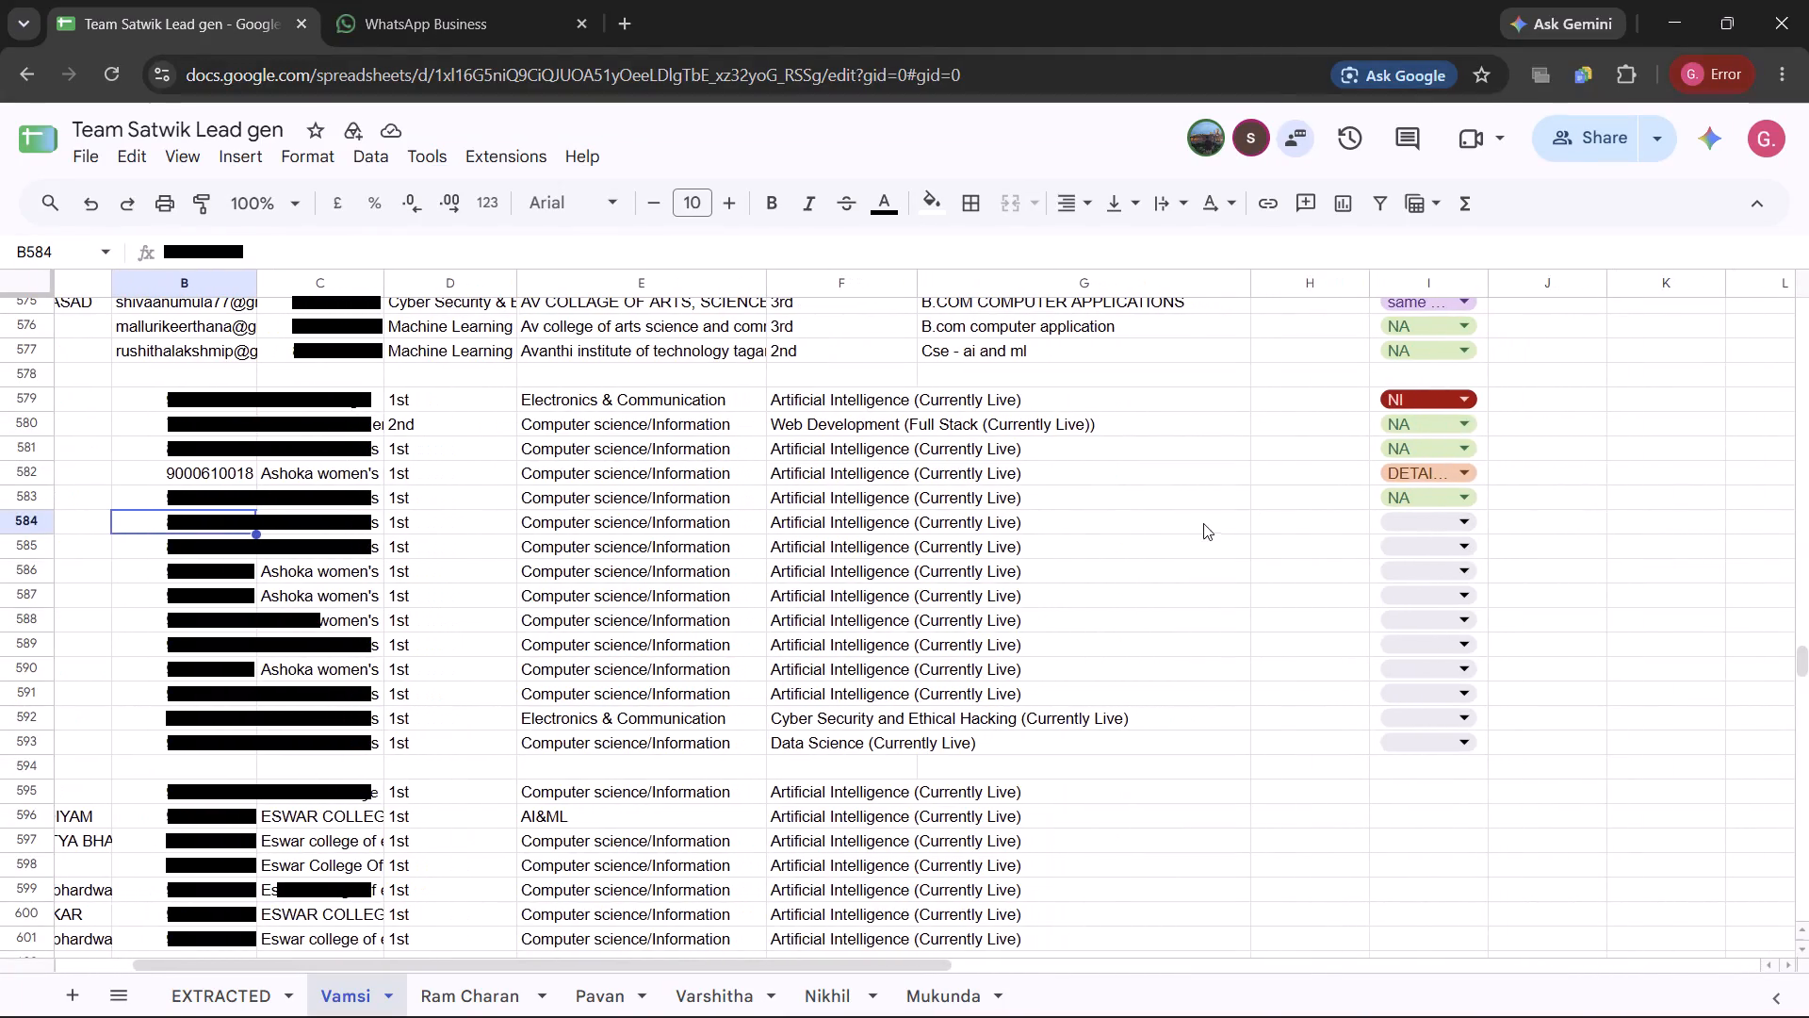
pyautogui.click(1511, 534)
pyautogui.click(1534, 521)
pyautogui.tripleClick(1534, 521)
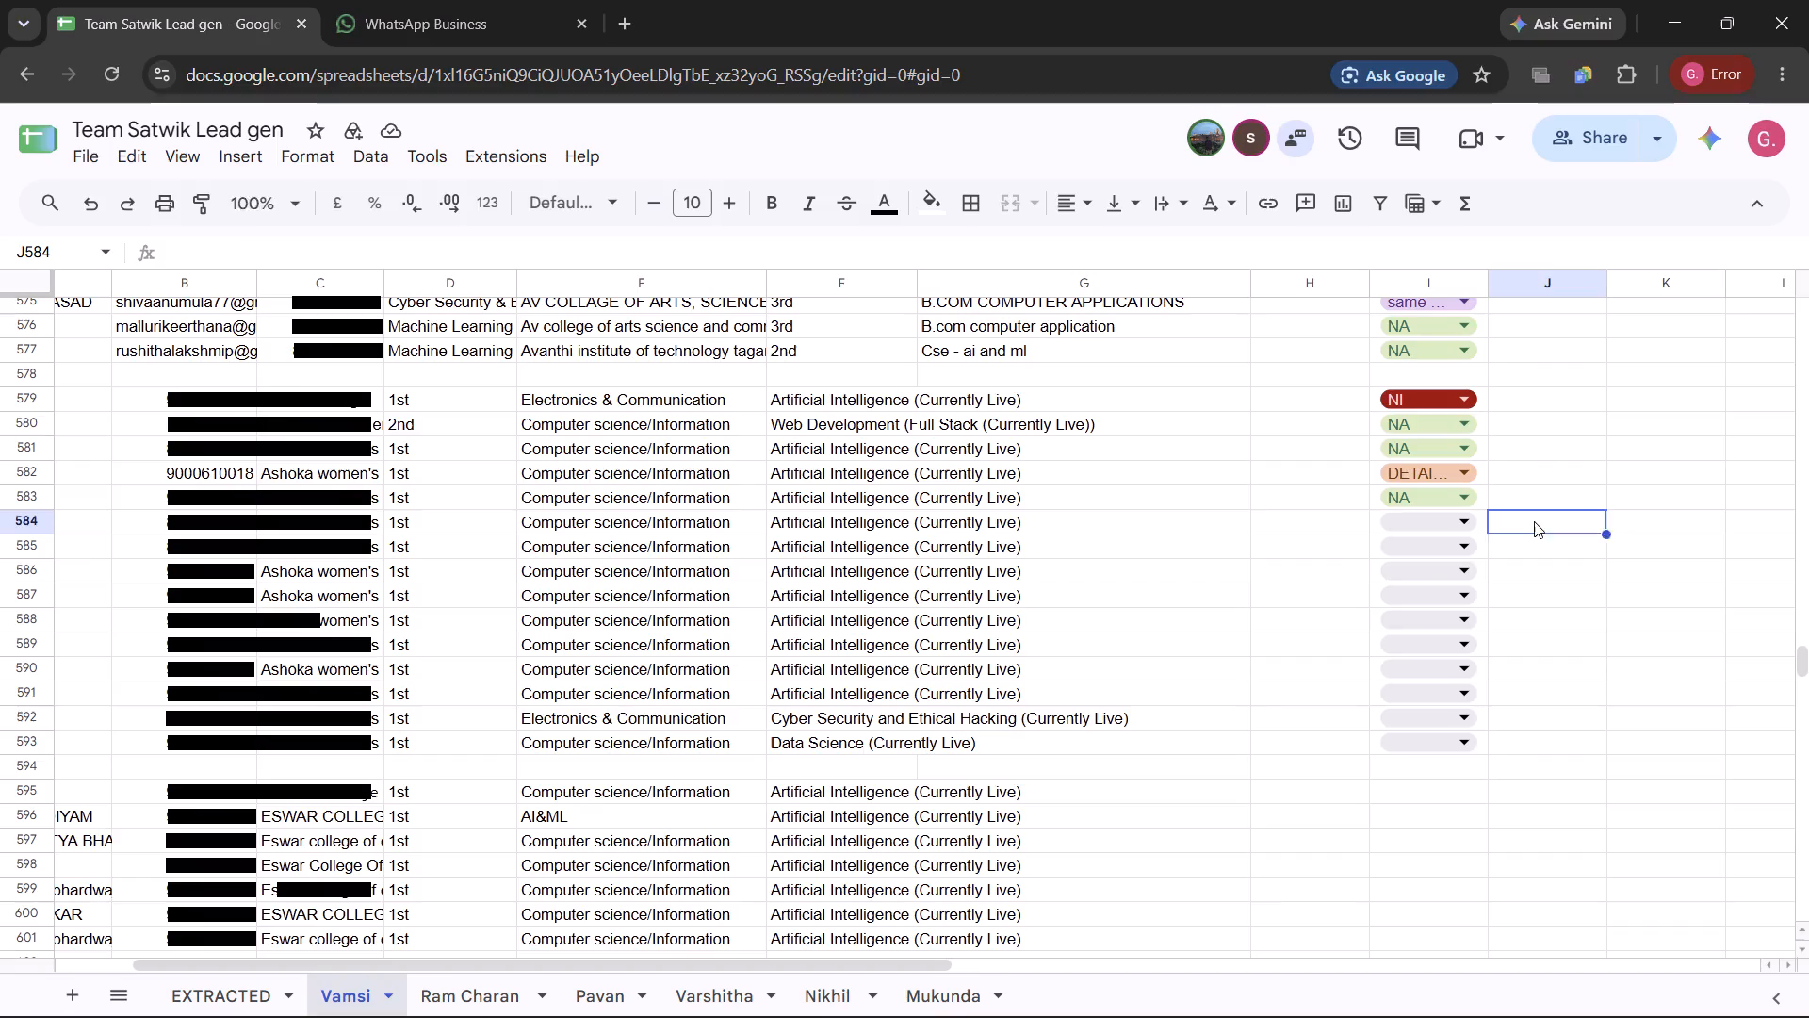
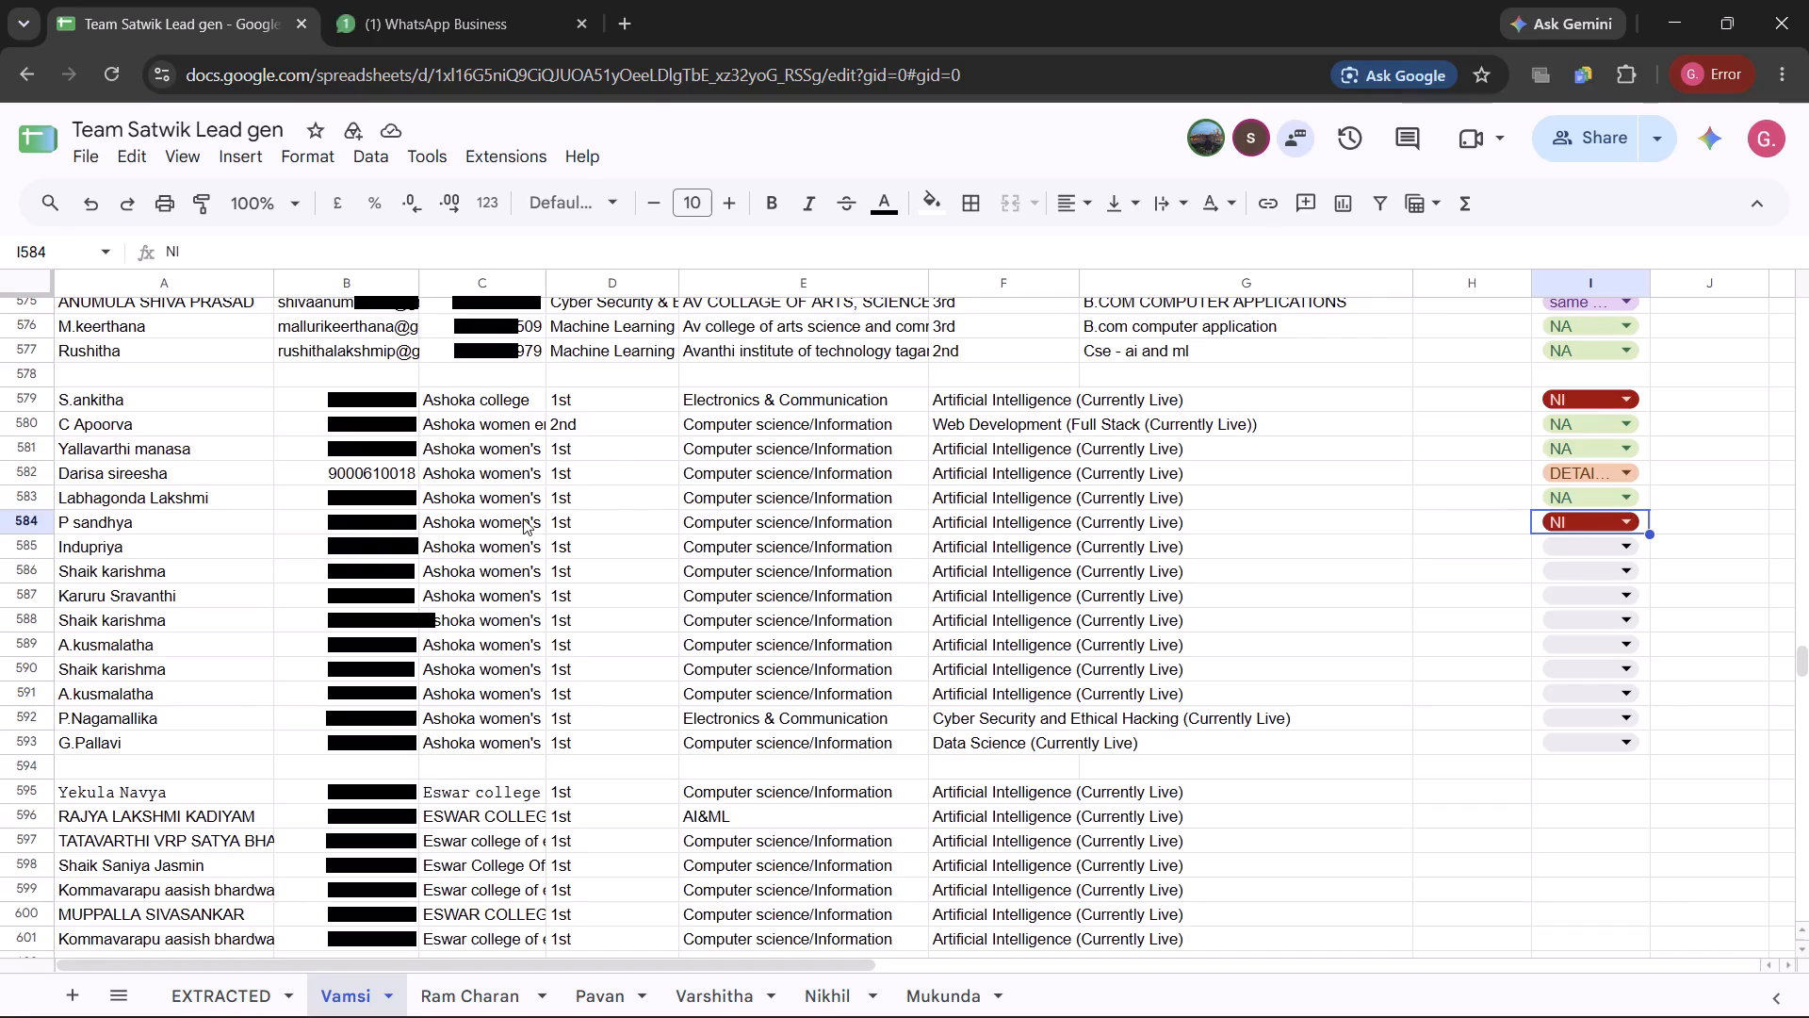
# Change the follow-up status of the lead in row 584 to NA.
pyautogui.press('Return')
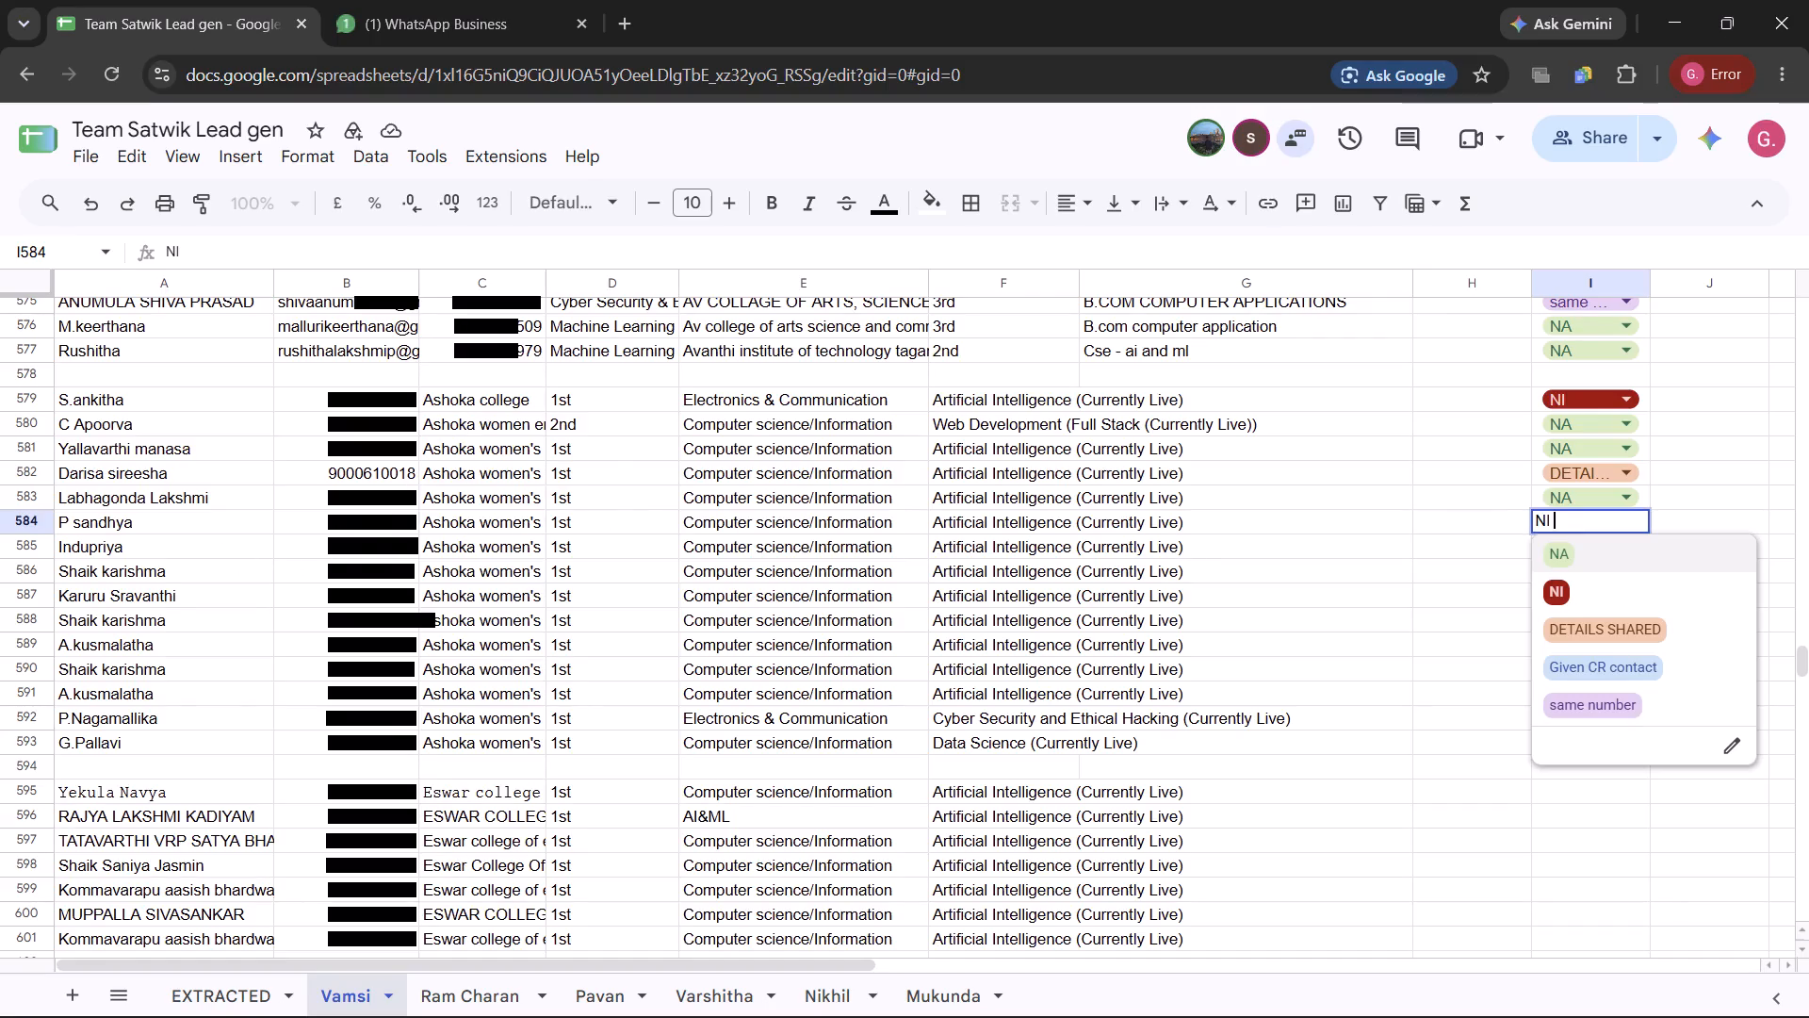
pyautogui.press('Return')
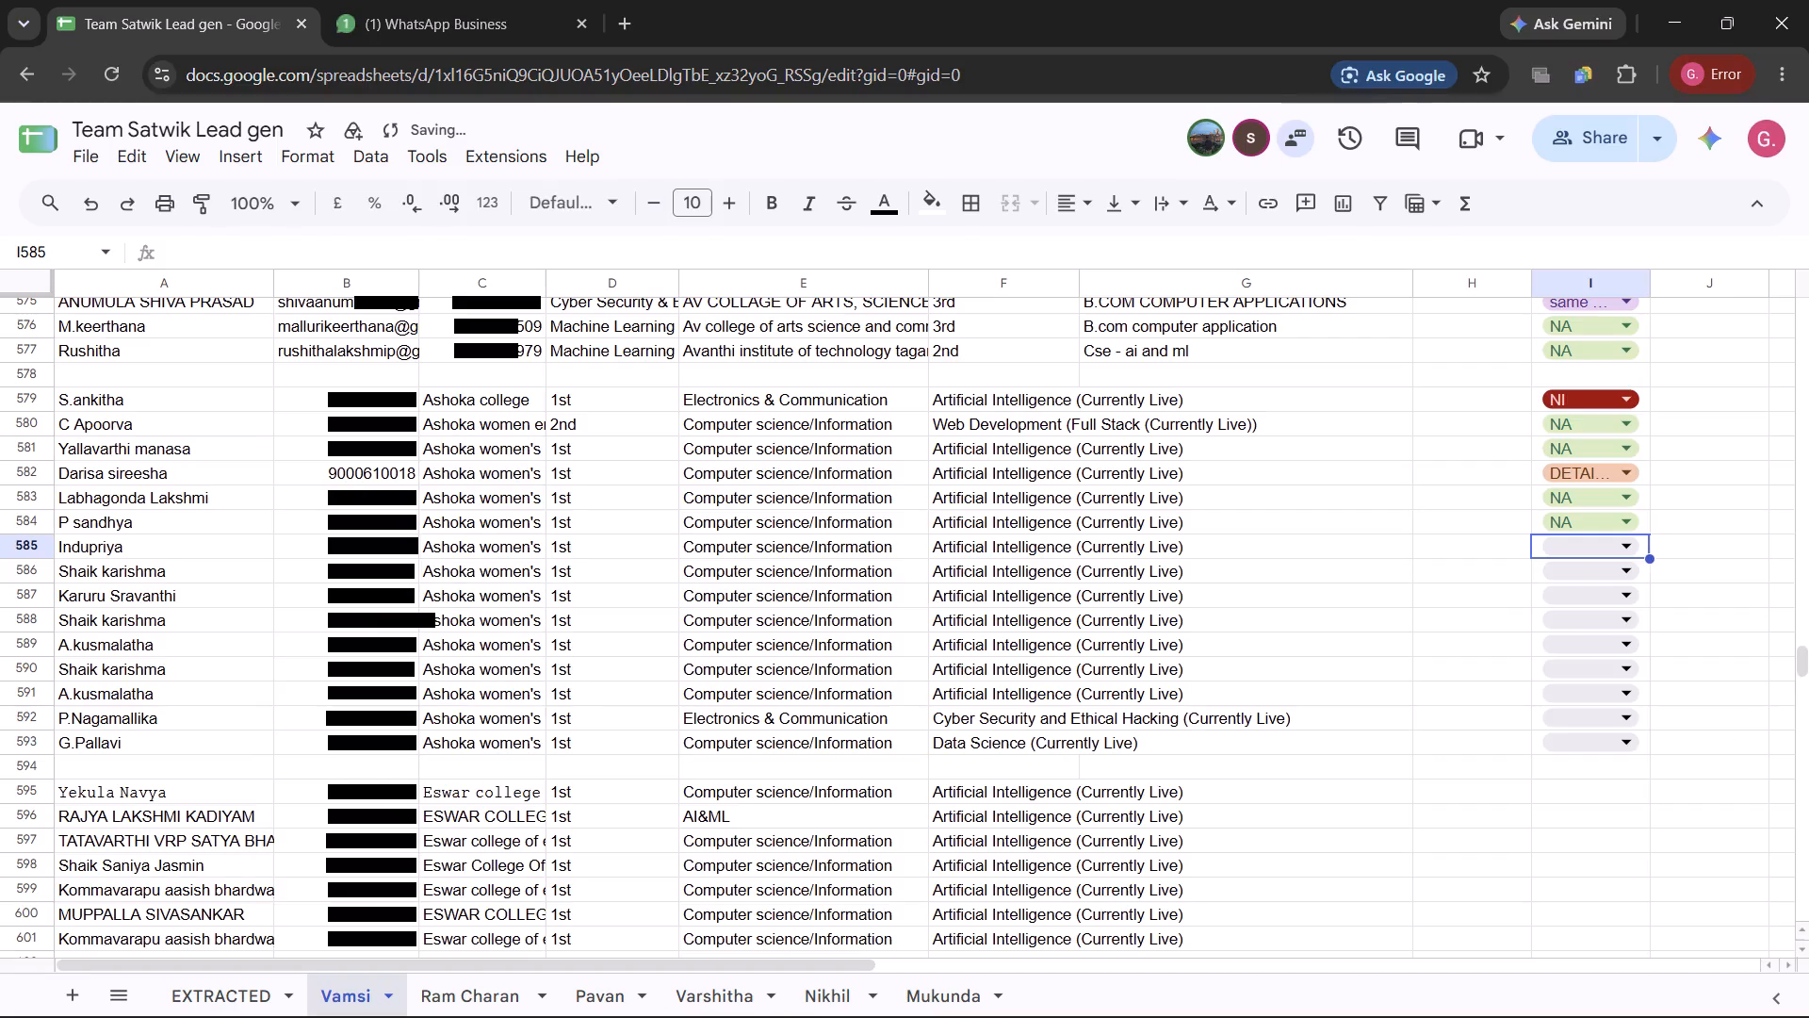
# Set the follow-up status in column I for the lead in row 584 to NI.
pyautogui.press('Up')
pyautogui.press('space')
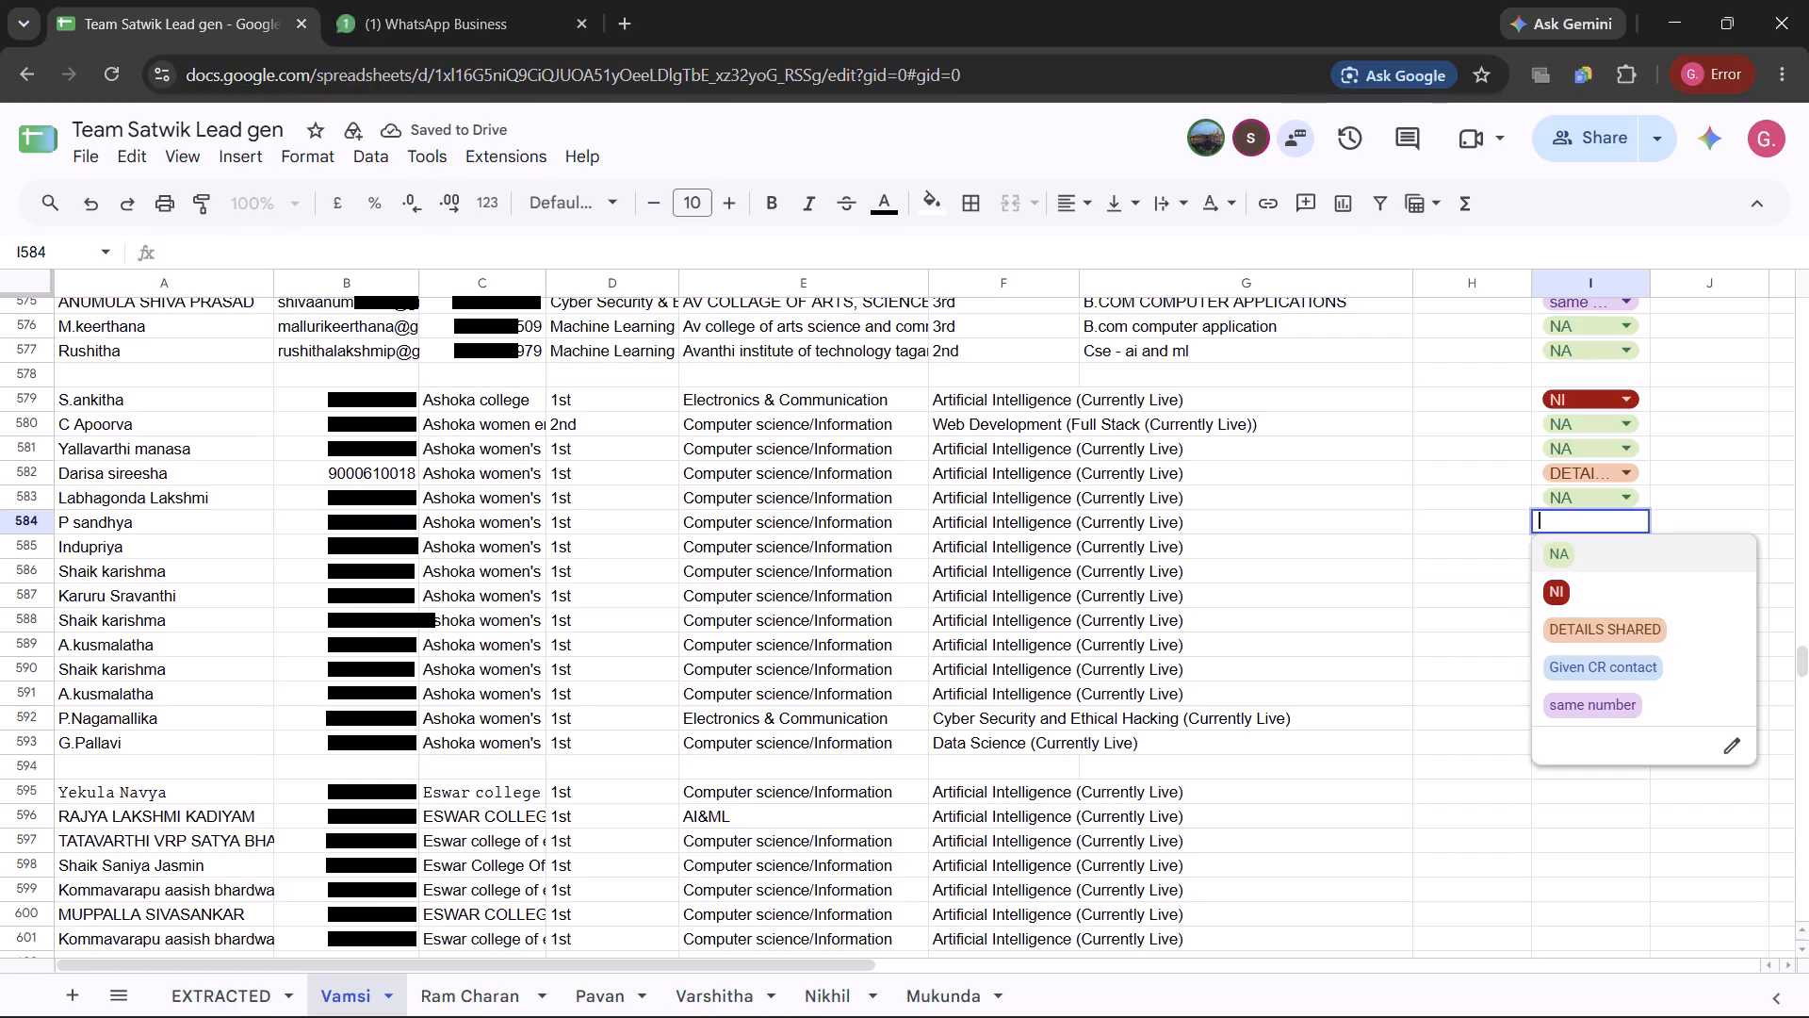
pyautogui.press('Down')
pyautogui.press('Return')
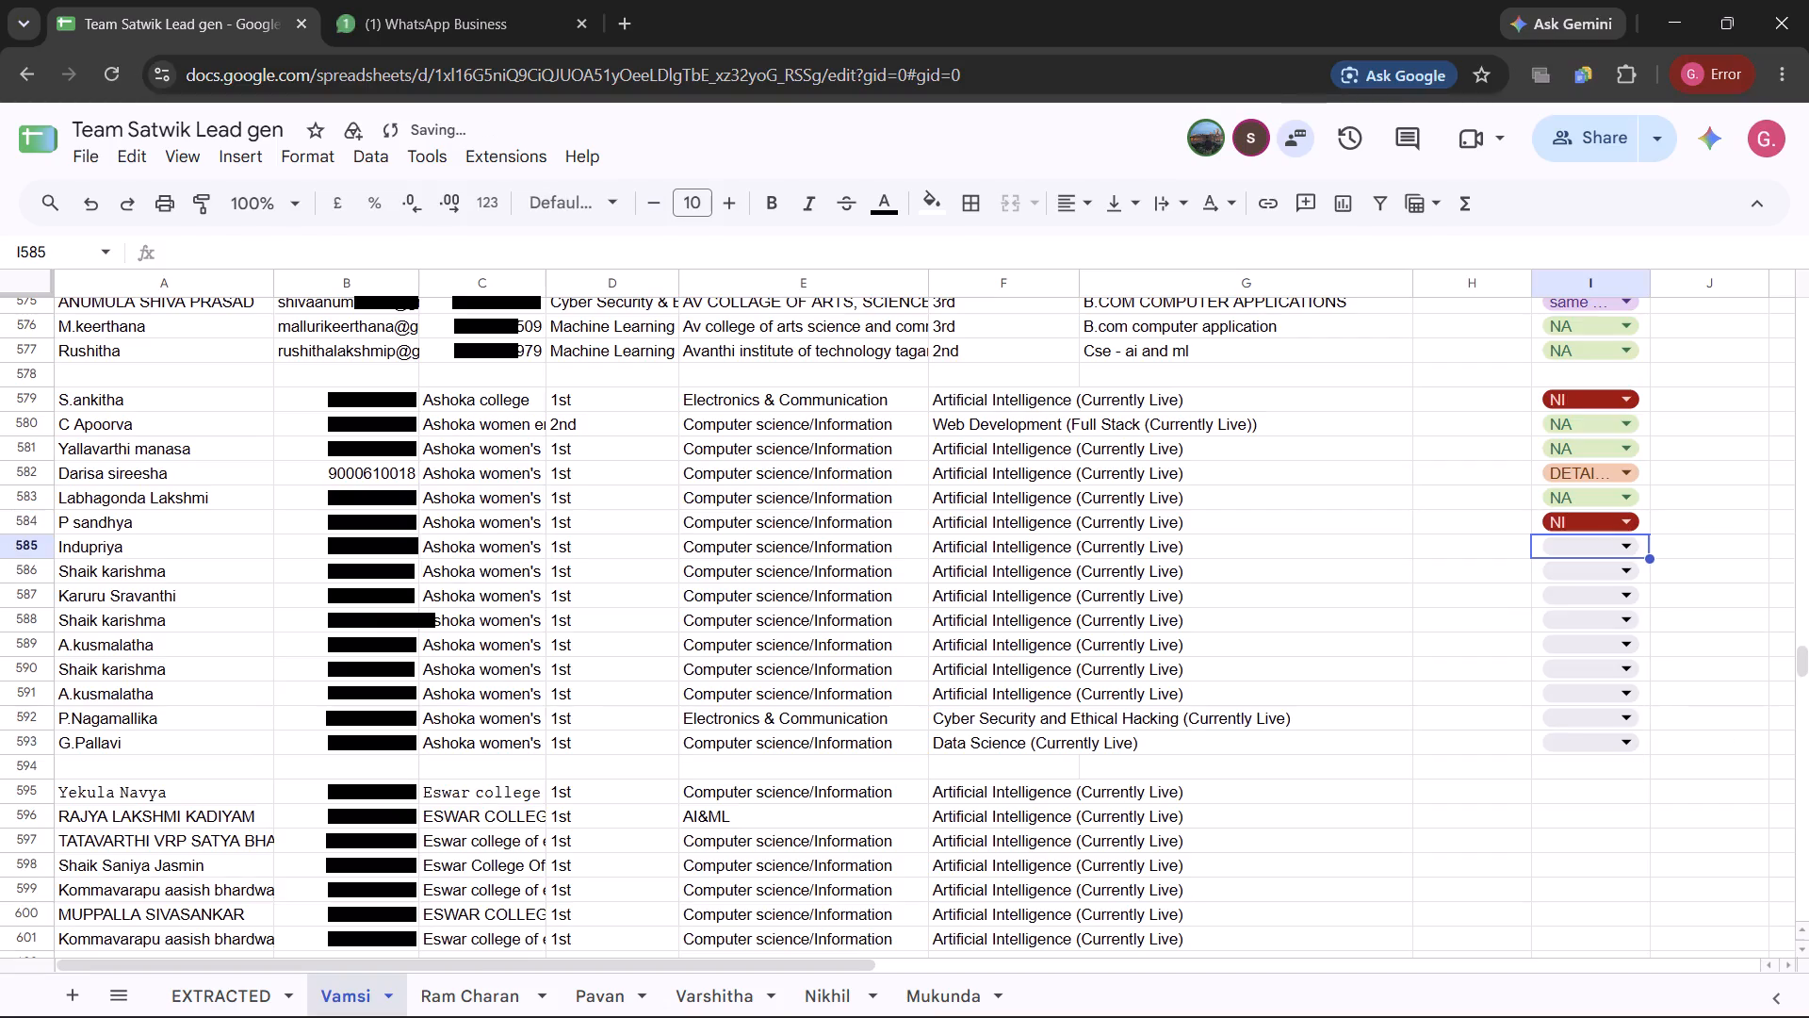
# Open the contact number in column B for the lead in row 585 and select it within the cell.
pyautogui.press('Left')
pyautogui.press('Left')
pyautogui.press('Left')
pyautogui.press('Left')
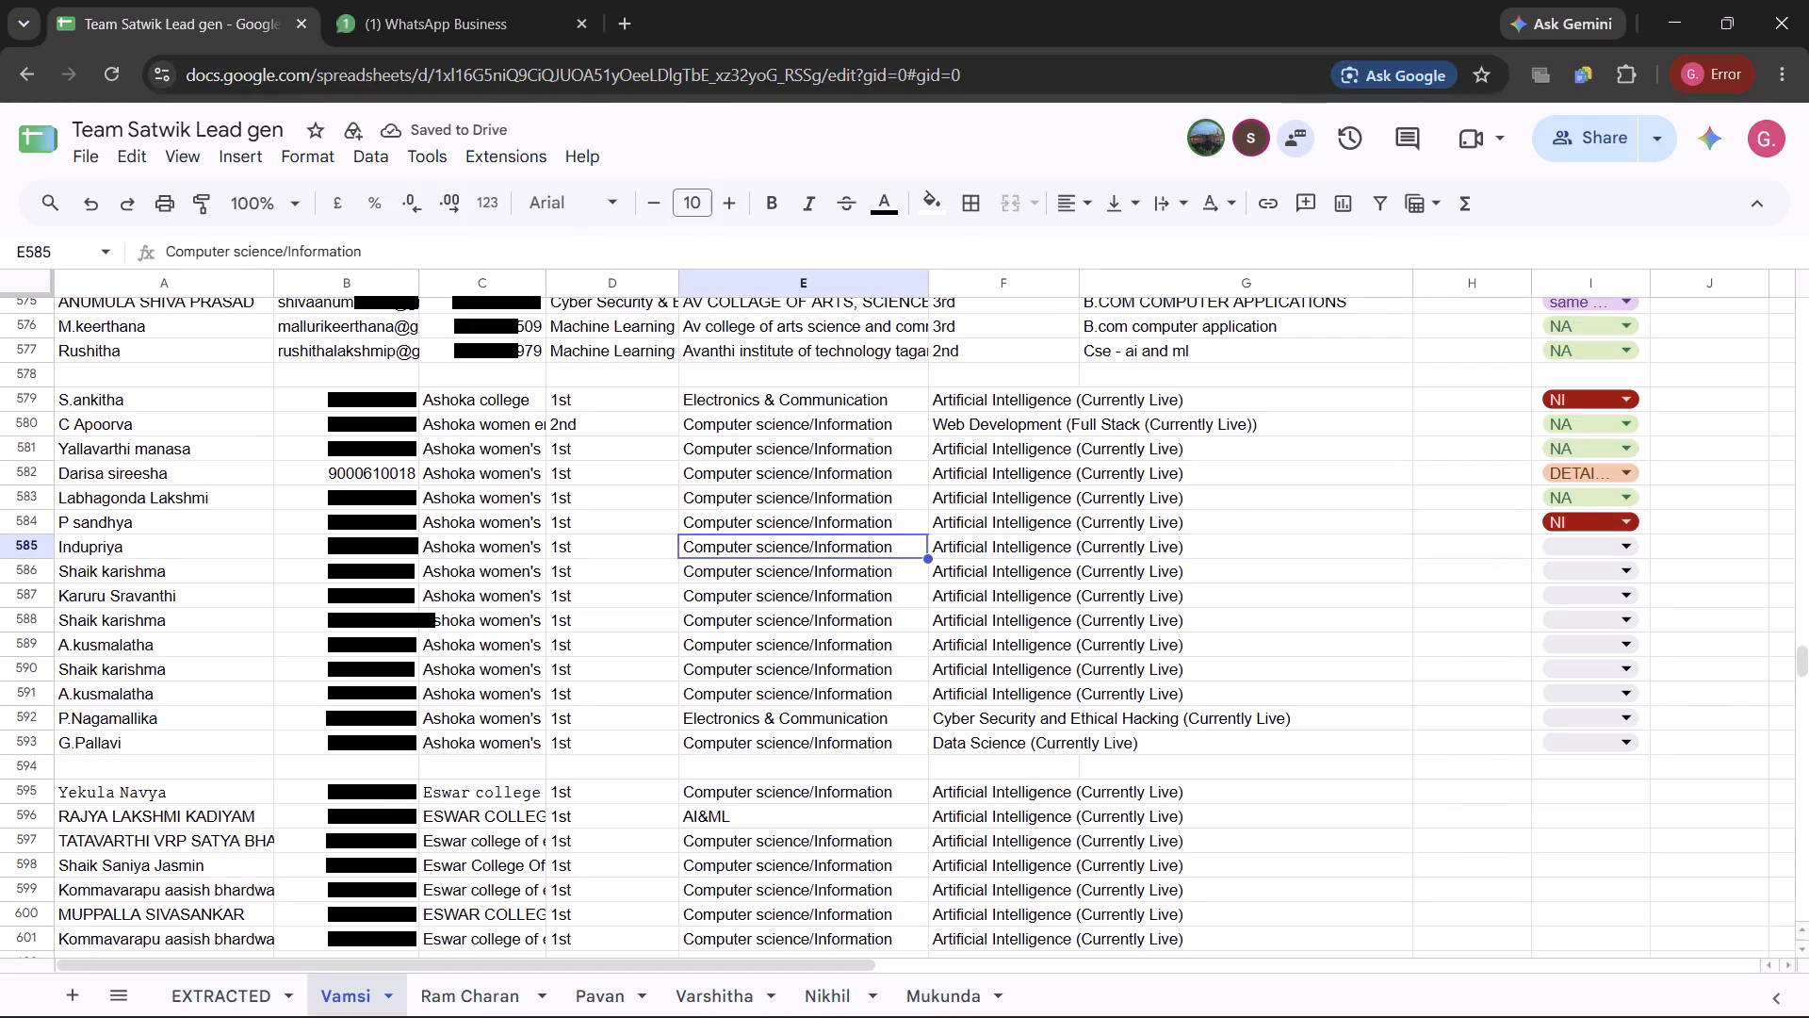
pyautogui.press('Left')
pyautogui.press('Left')
pyautogui.press('Left')
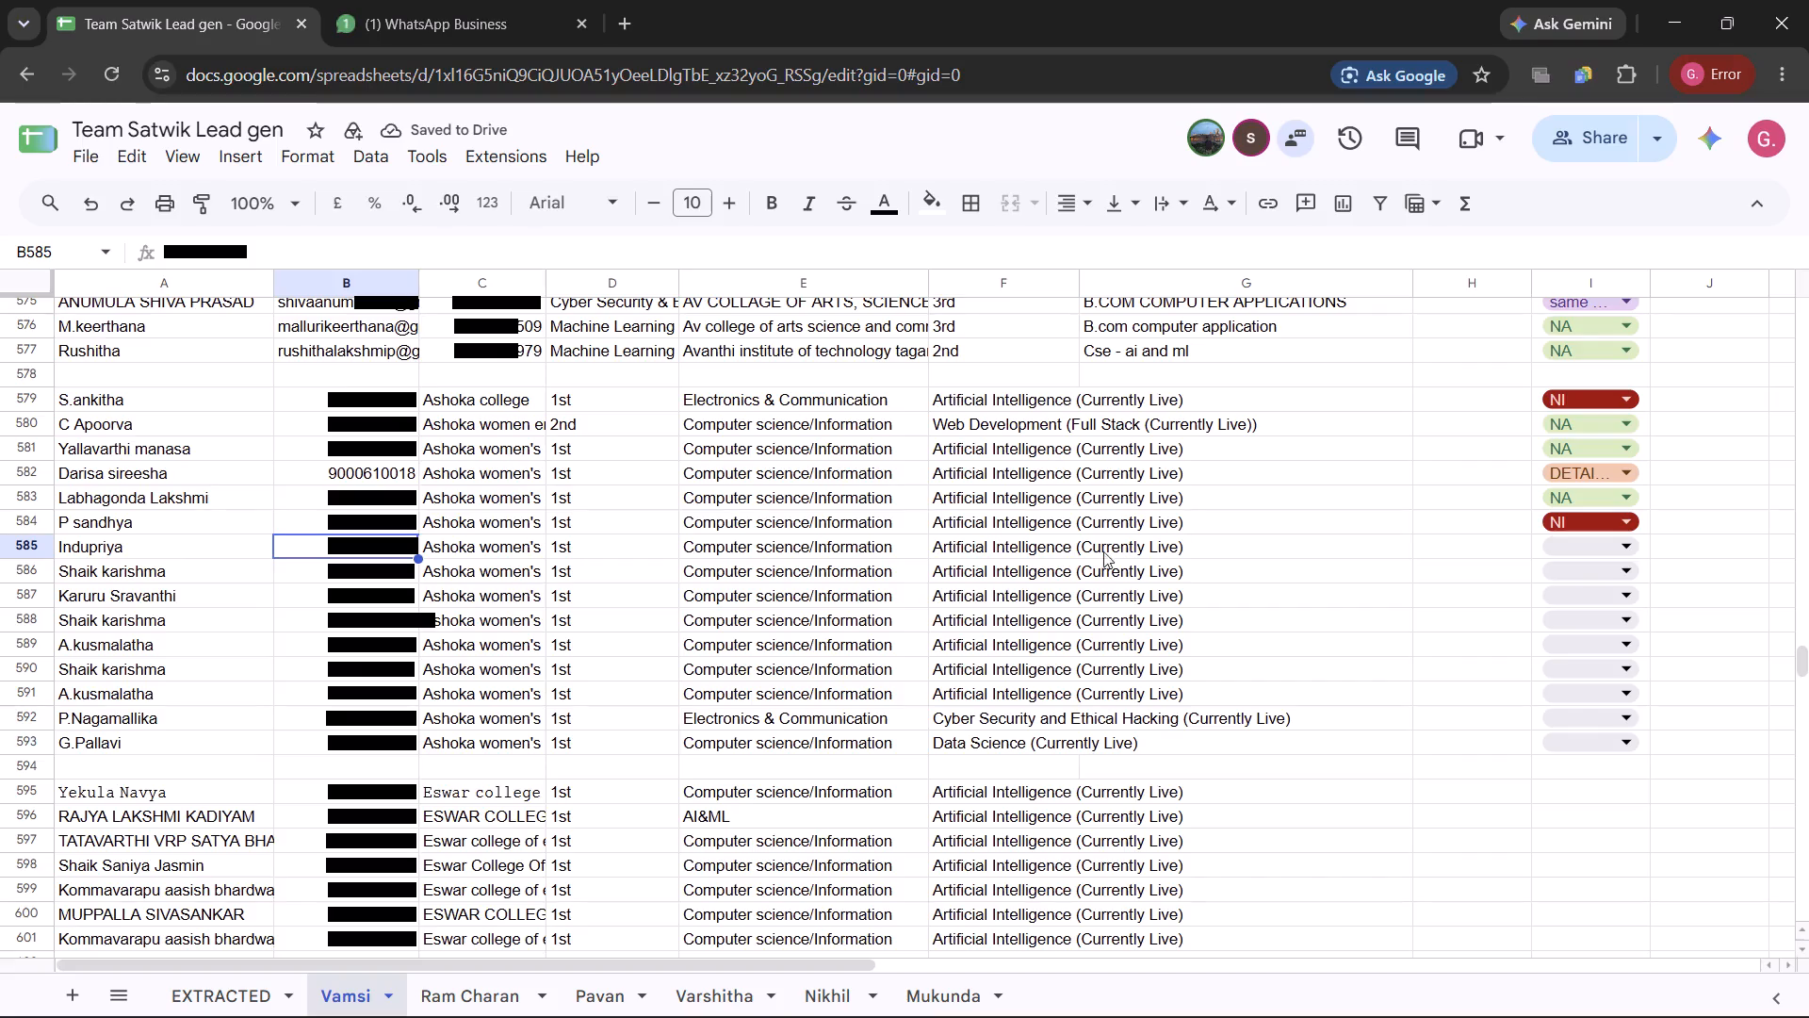
pyautogui.tripleClick(369, 541)
pyautogui.click(369, 541)
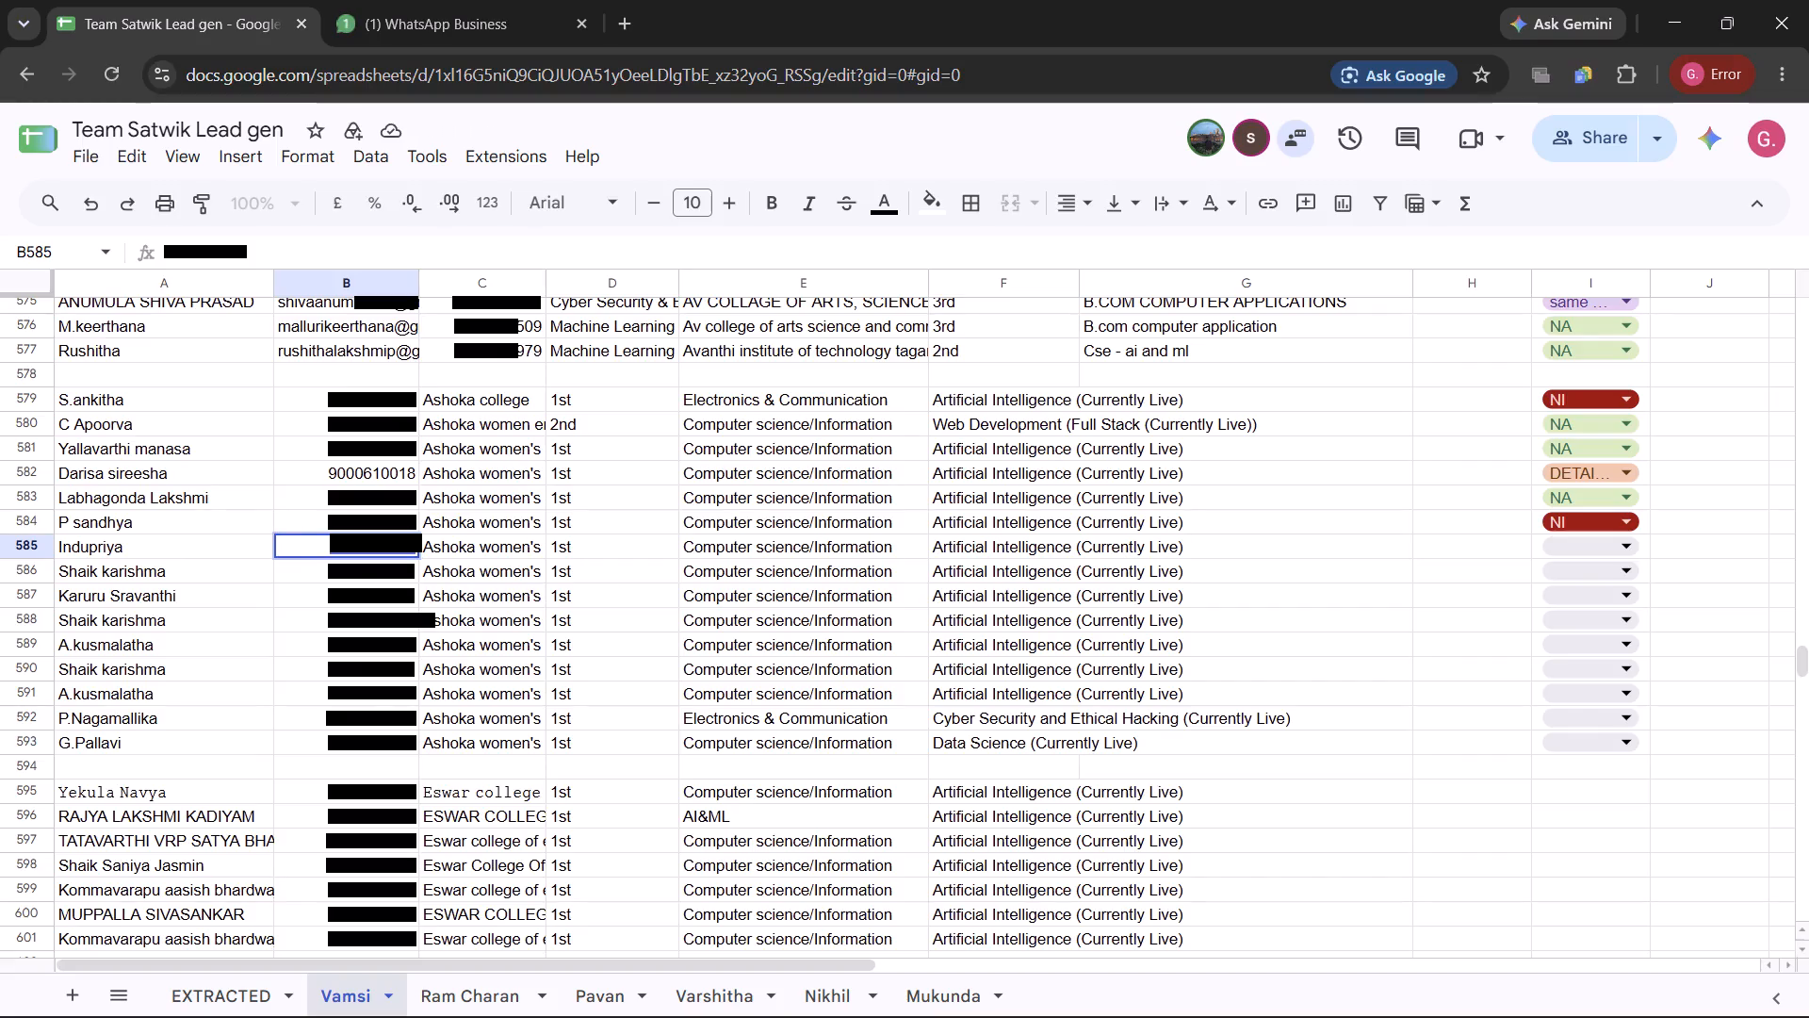
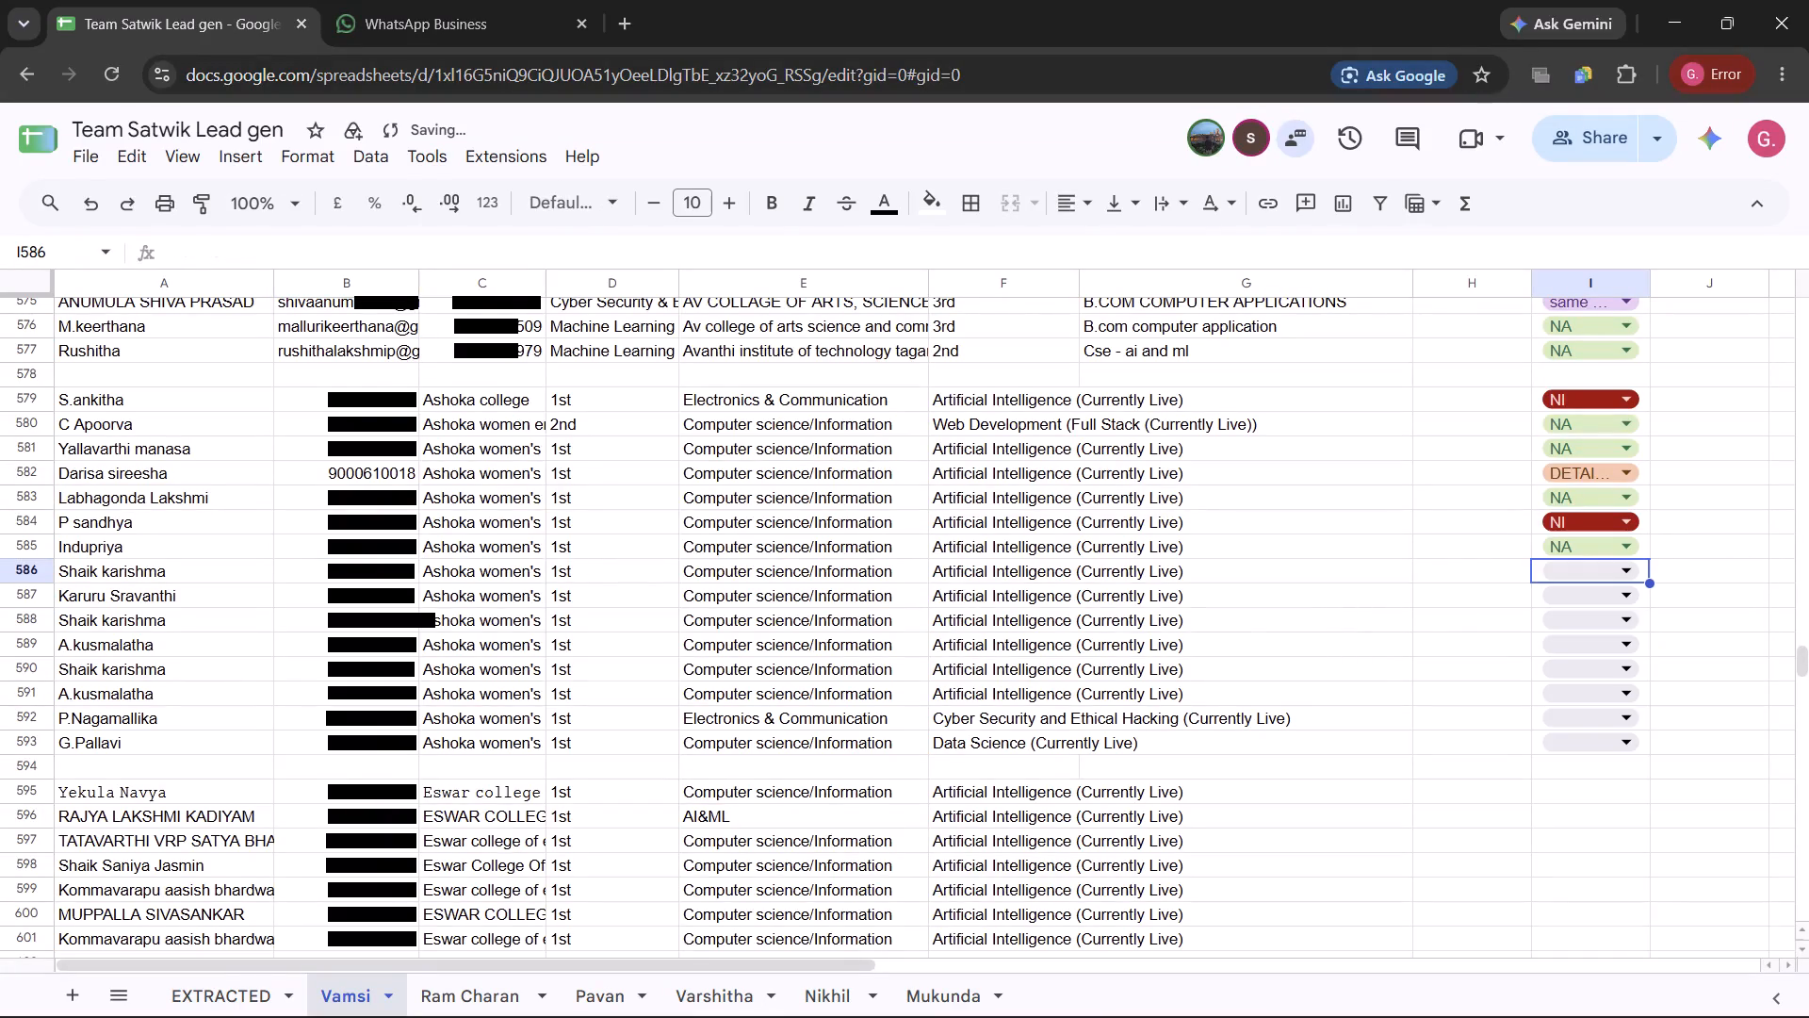
# Reopen the follow-up status in column I for the lead in row 585 for editing.
pyautogui.press('Up')
pyautogui.press('space')
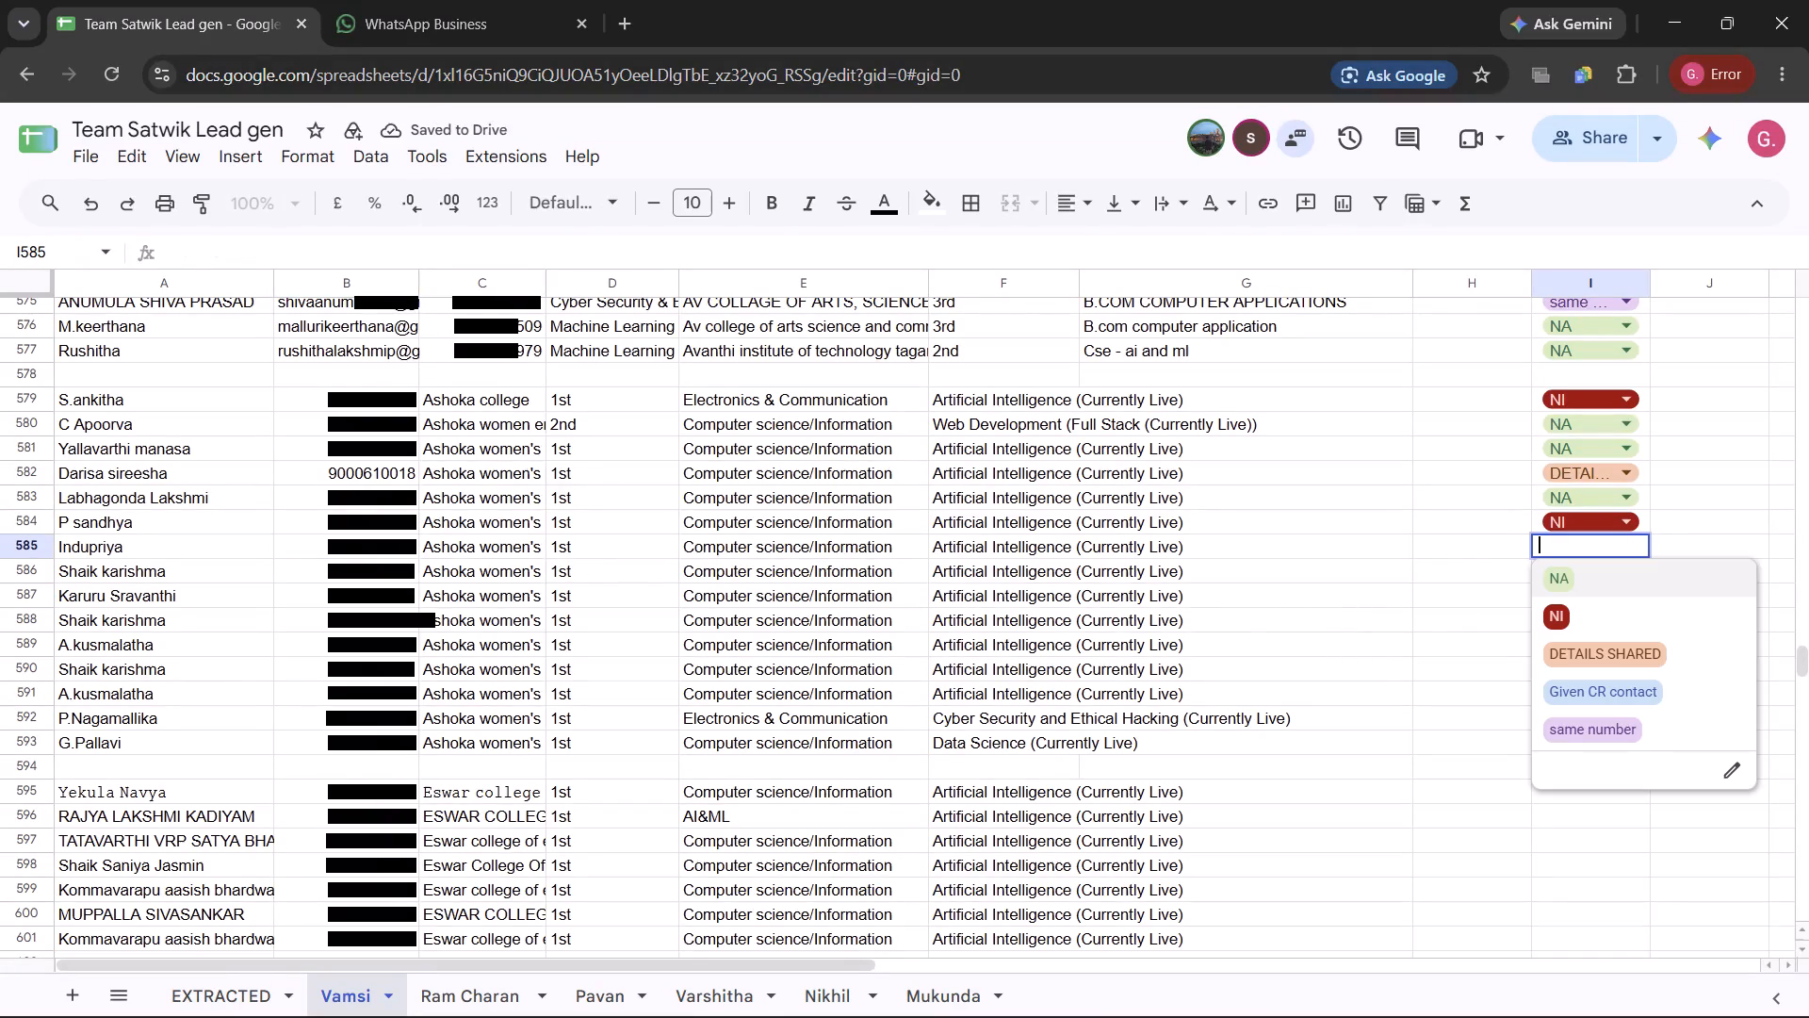
# Set the follow-up status in column I for the lead in row 585 to DETAILS SHARED.
pyautogui.press('Down')
pyautogui.press('Down')
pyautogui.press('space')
pyautogui.press('Return')
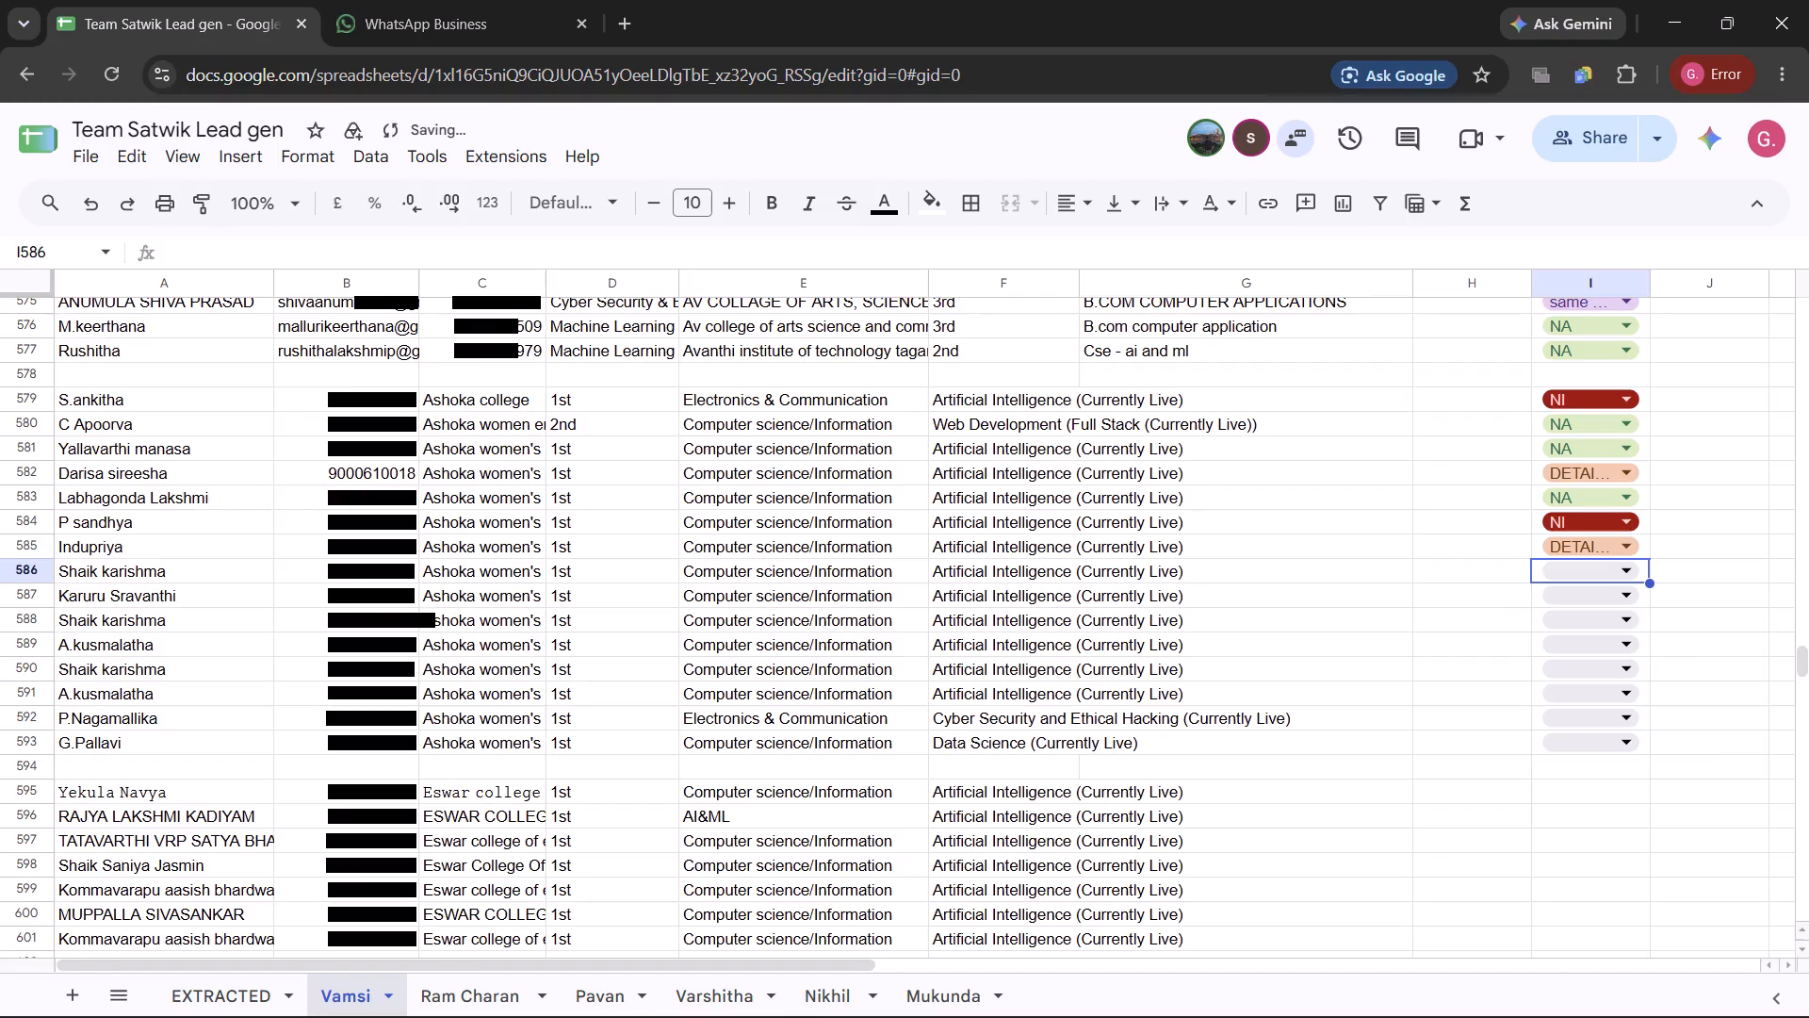
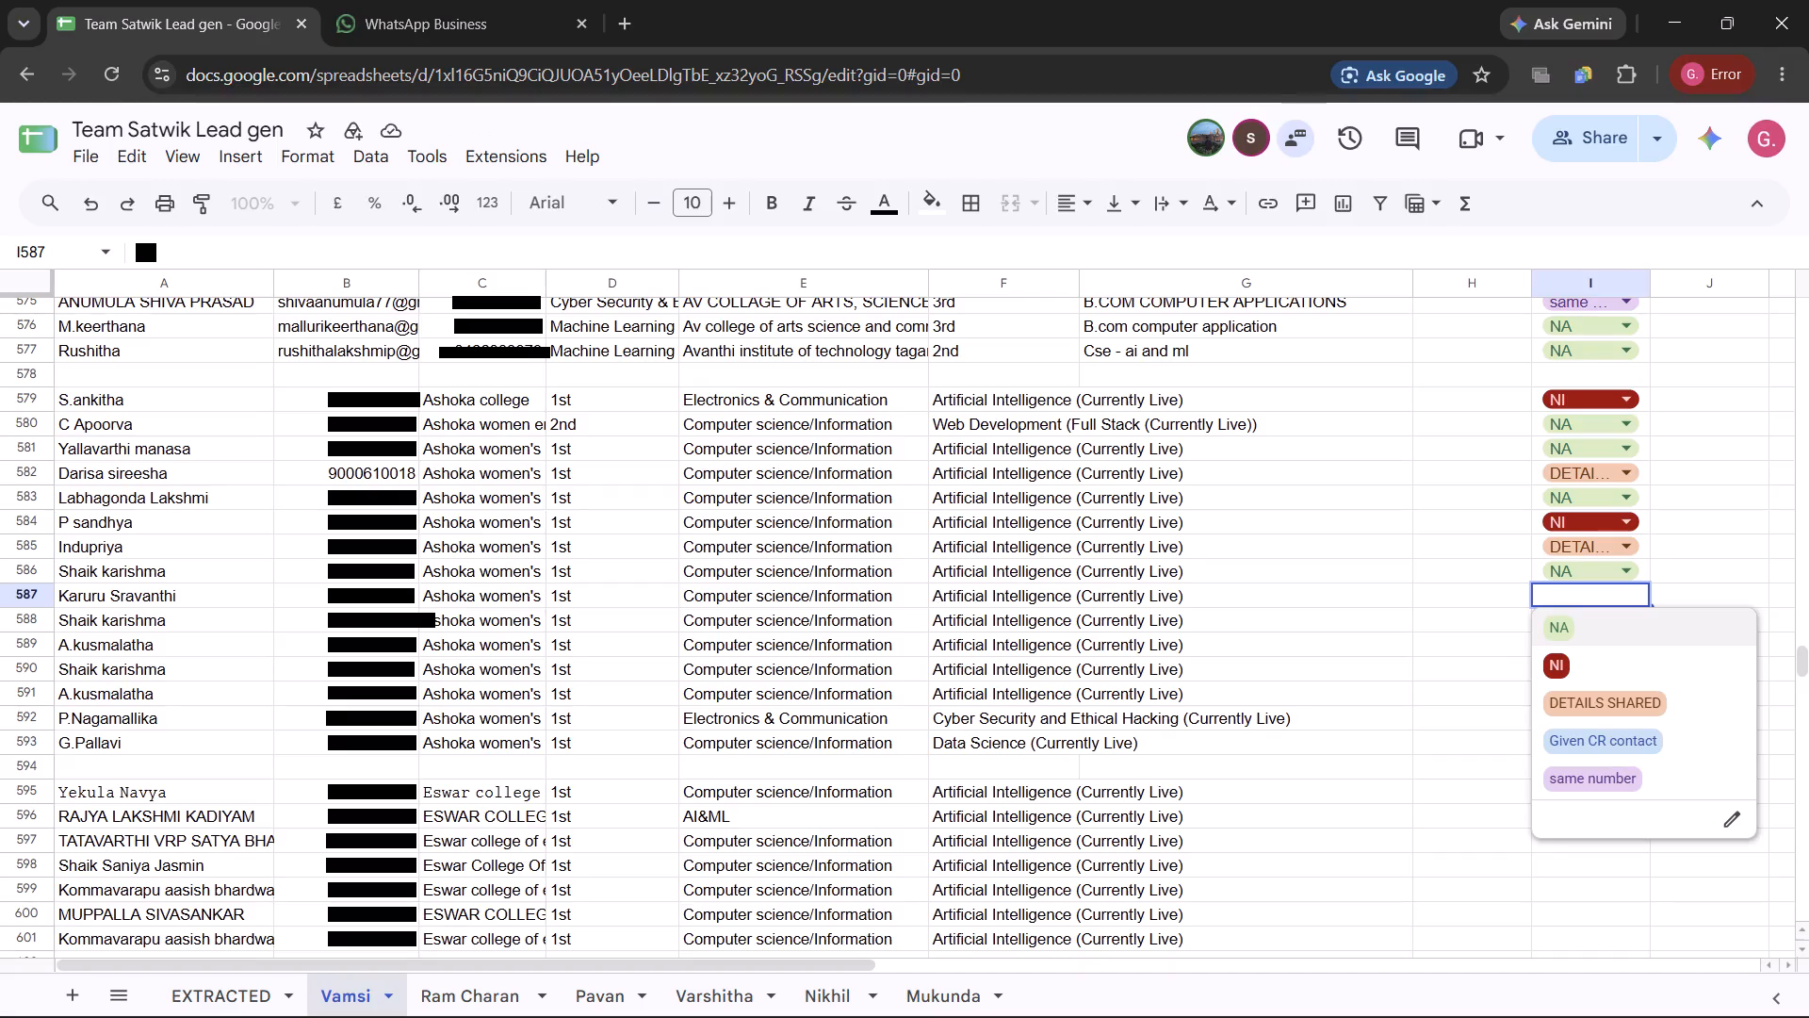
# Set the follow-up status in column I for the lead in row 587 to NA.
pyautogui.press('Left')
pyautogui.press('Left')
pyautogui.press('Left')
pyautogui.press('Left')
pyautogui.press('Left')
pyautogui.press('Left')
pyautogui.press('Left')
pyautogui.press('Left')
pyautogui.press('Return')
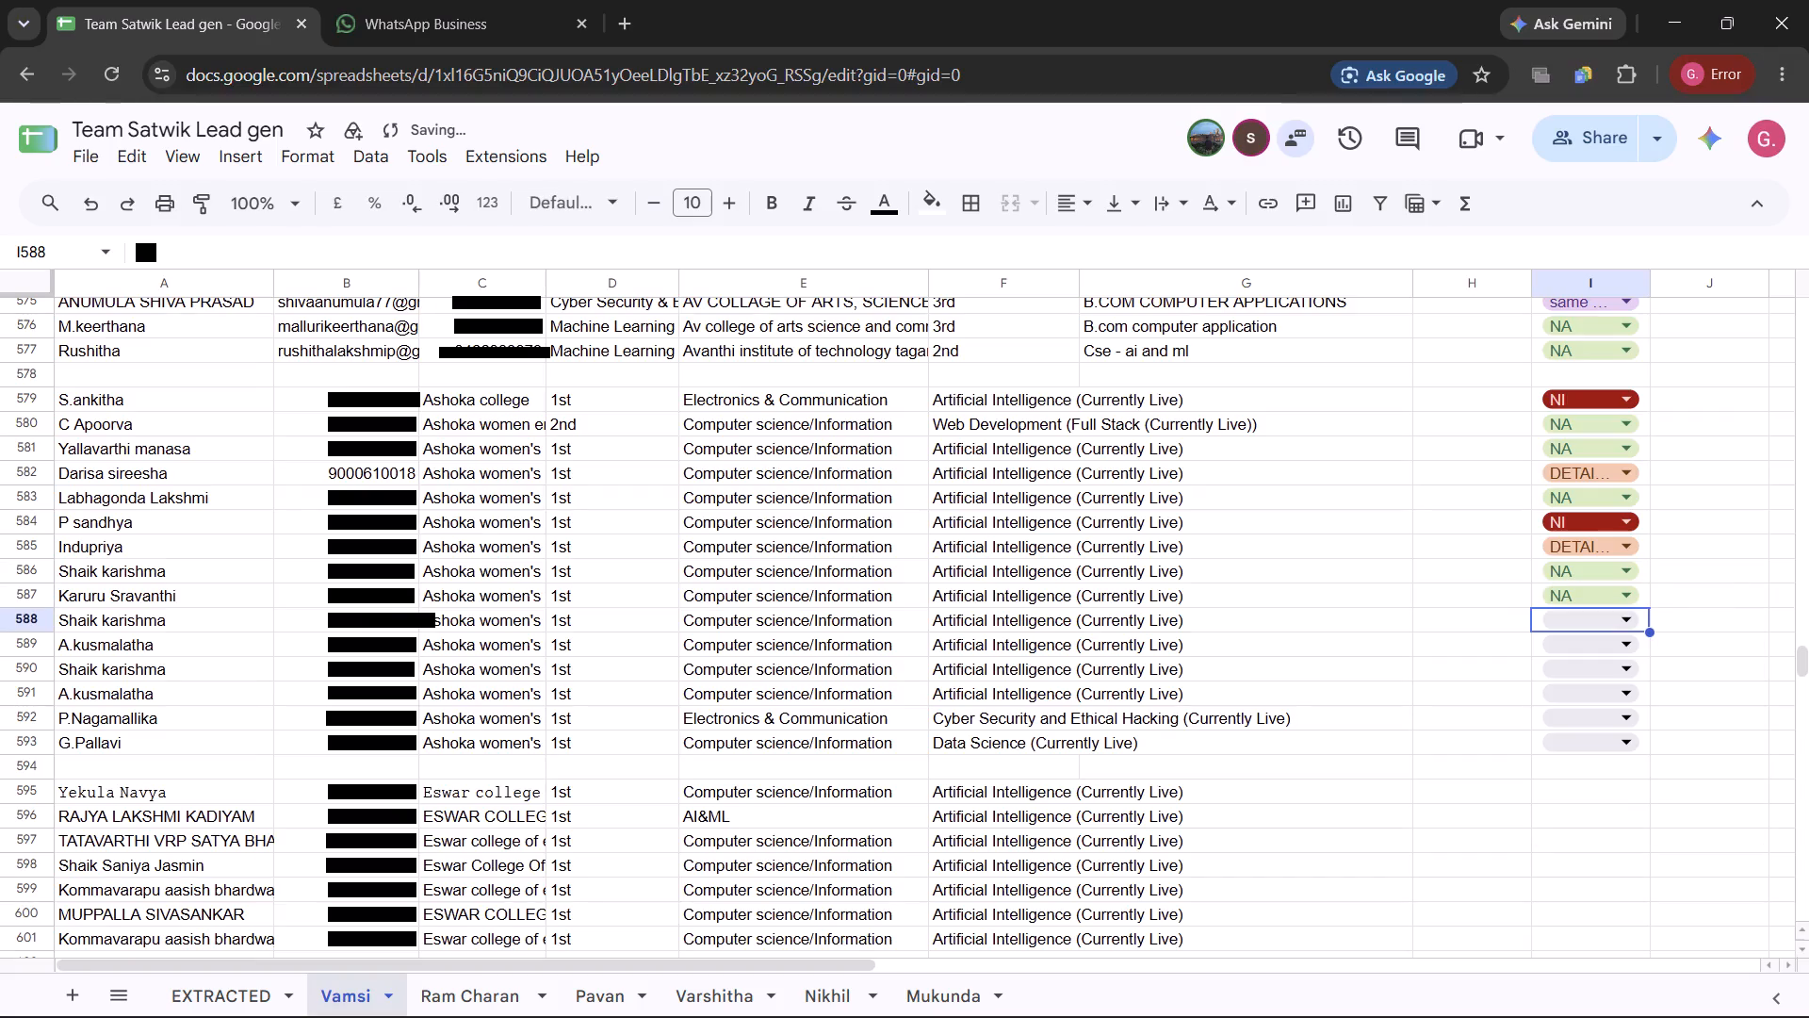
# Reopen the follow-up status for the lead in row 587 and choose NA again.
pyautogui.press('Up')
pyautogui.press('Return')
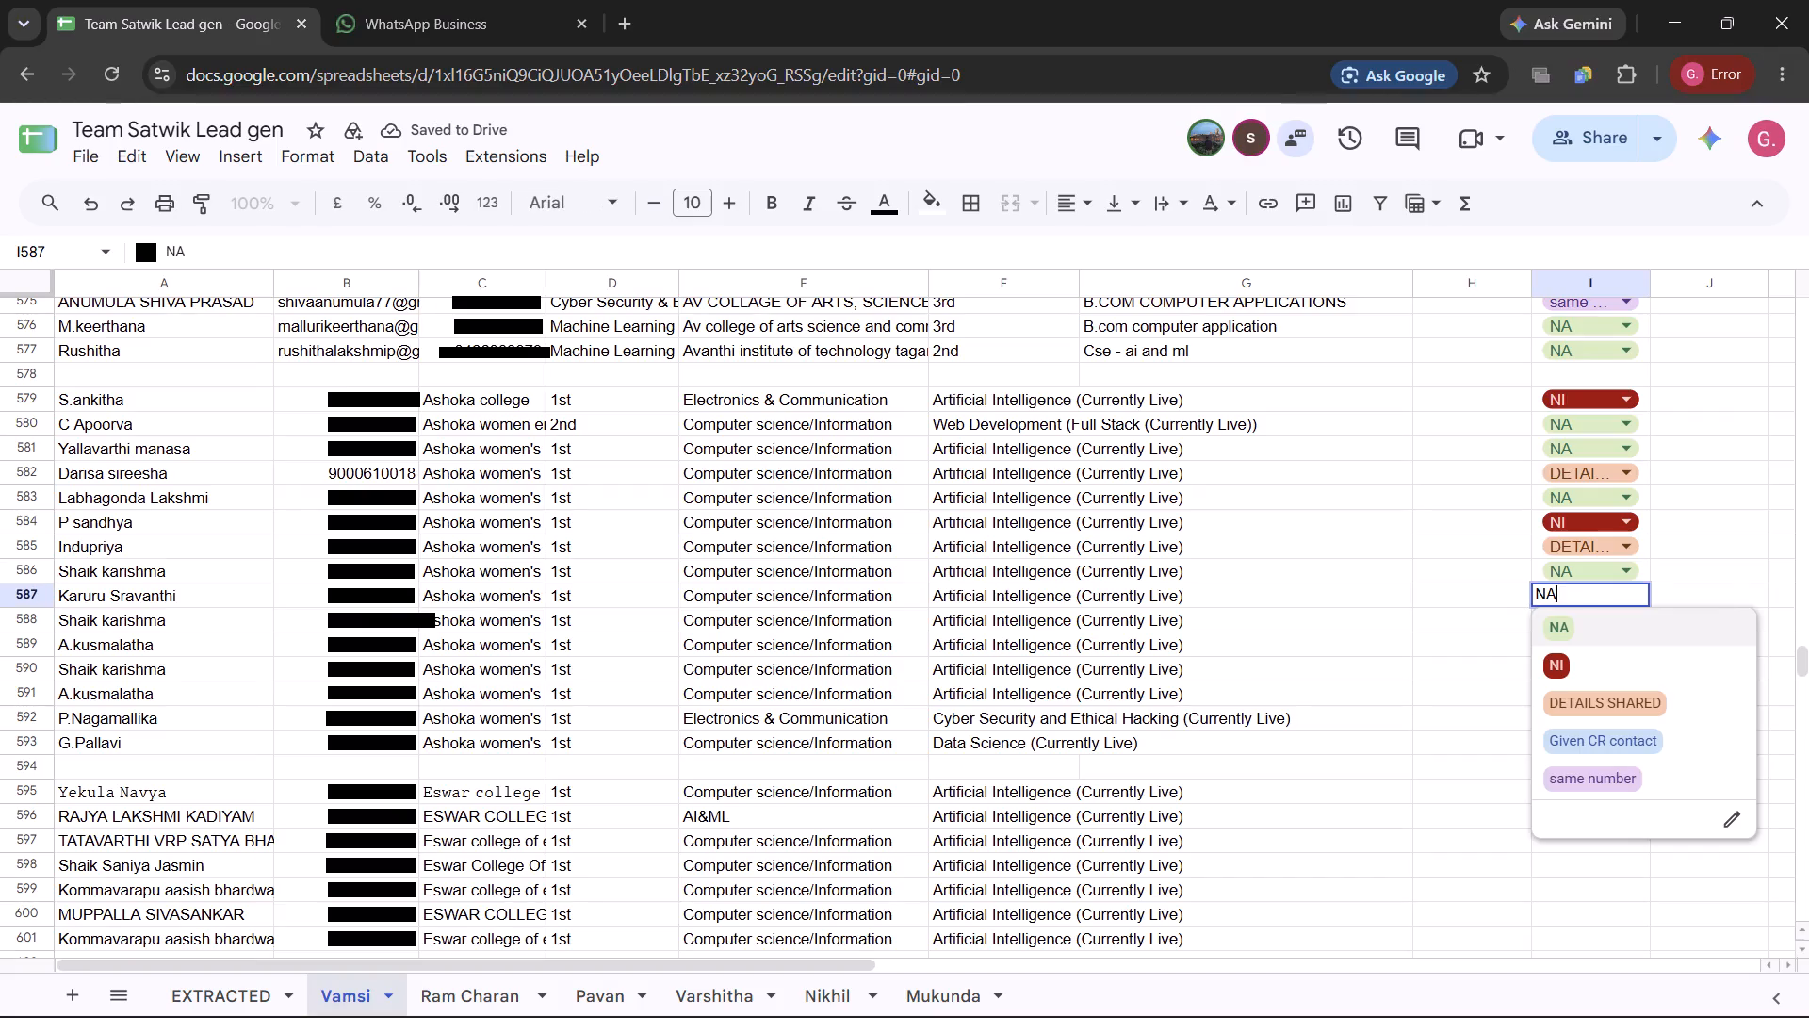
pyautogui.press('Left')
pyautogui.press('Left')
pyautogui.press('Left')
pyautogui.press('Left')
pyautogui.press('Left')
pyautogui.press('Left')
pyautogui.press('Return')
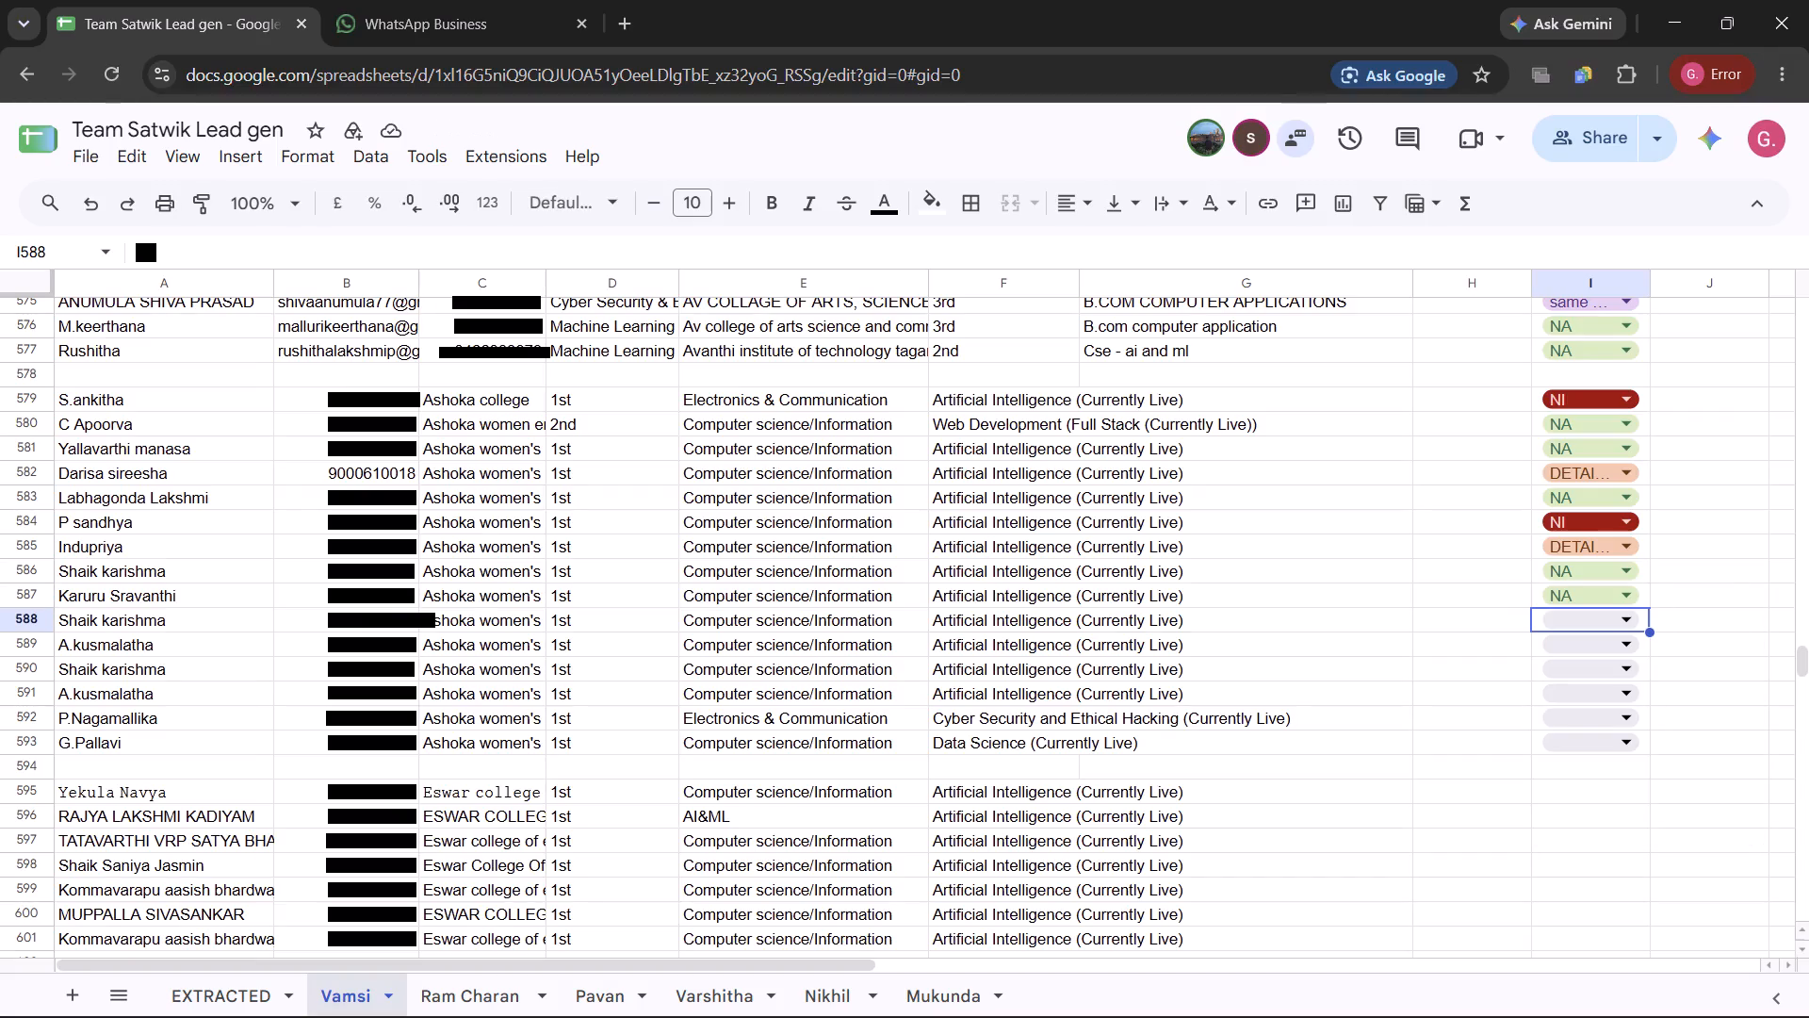
# Check the contact number in column B for the lead in row 587.
pyautogui.press('Up')
pyautogui.press('Left')
pyautogui.press('Left')
pyautogui.press('Left')
pyautogui.press('Left')
pyautogui.press('Left')
pyautogui.press('Left')
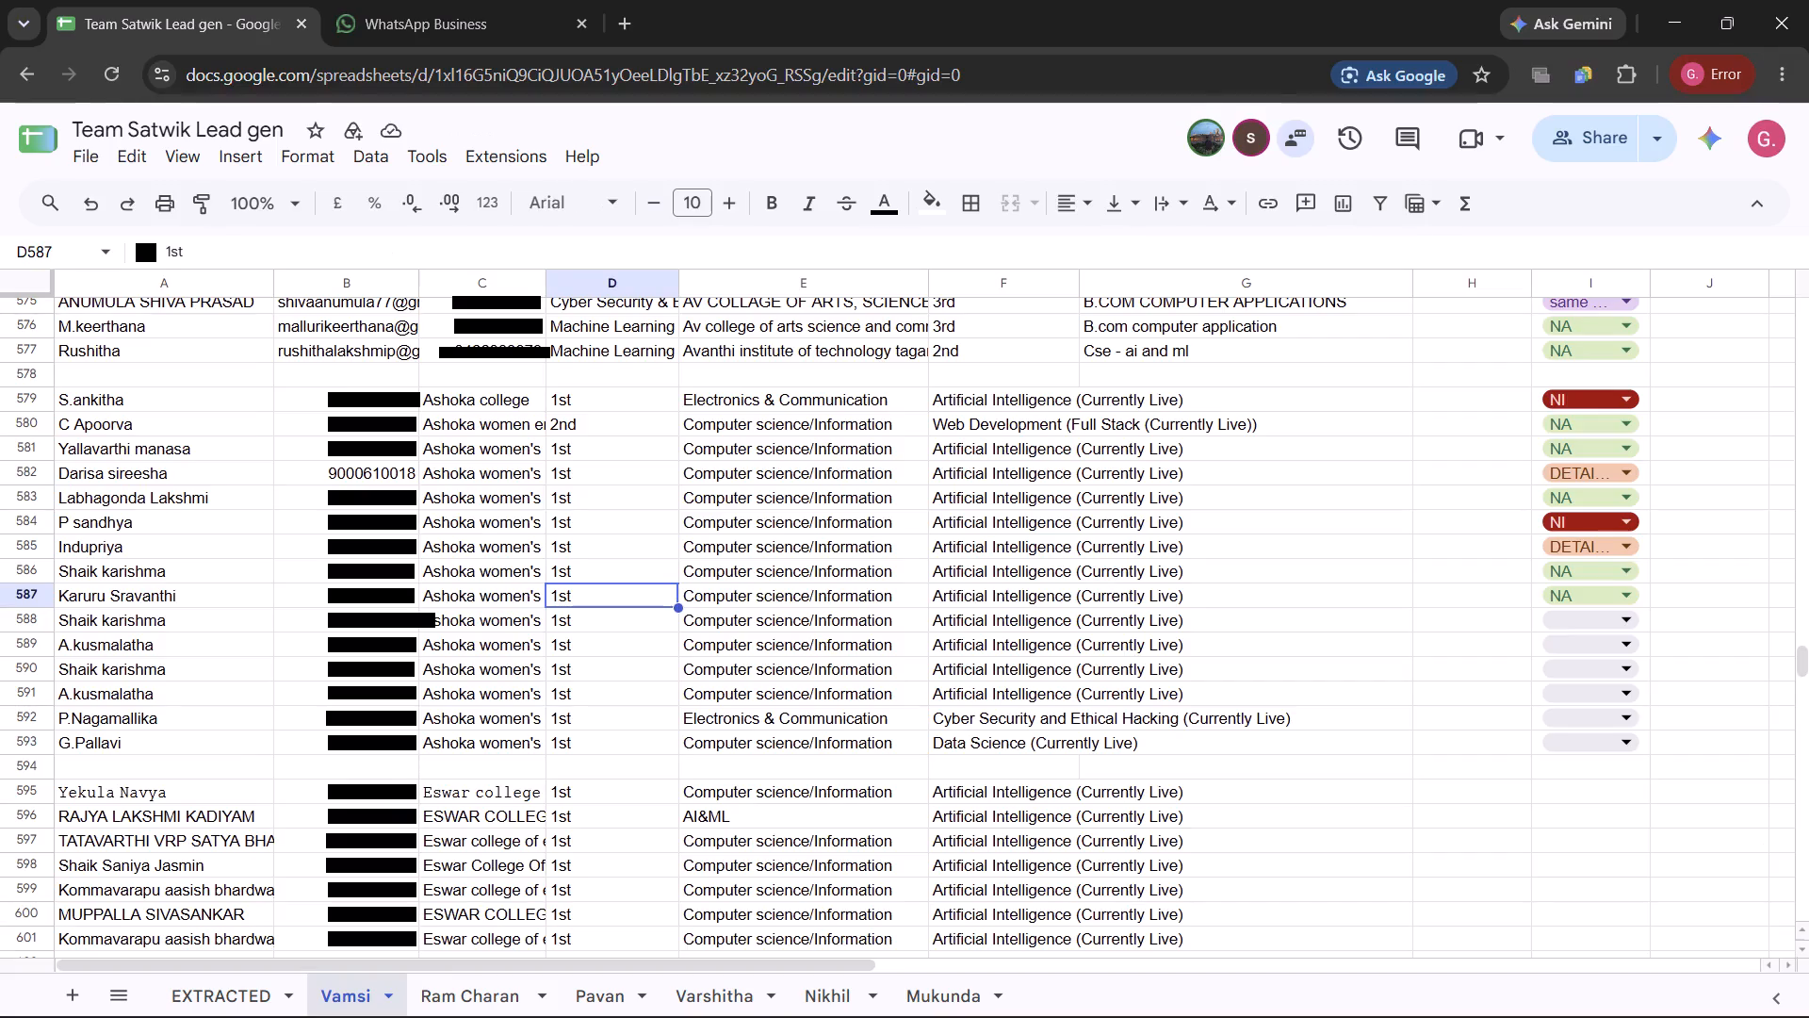
pyautogui.press('Left')
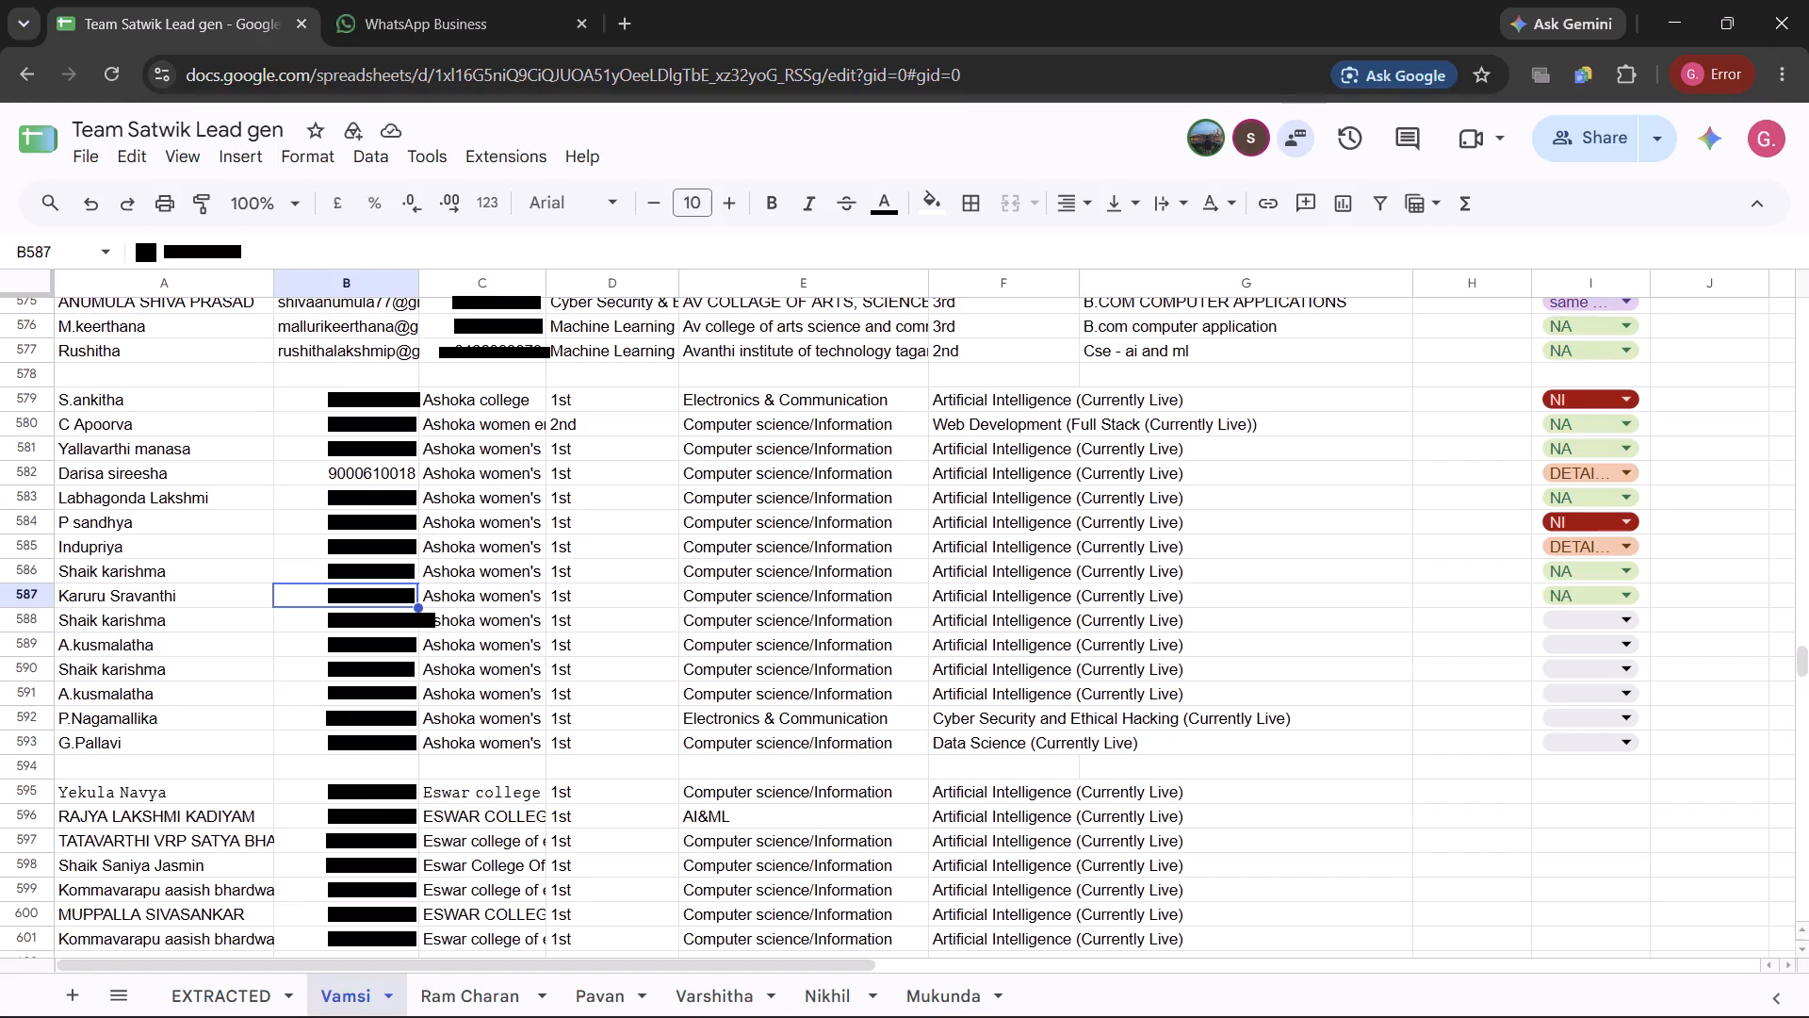
# Copy the college name from C579 and search Google for "Ashoka college" in a new browser tab.
pyautogui.click(481, 402)
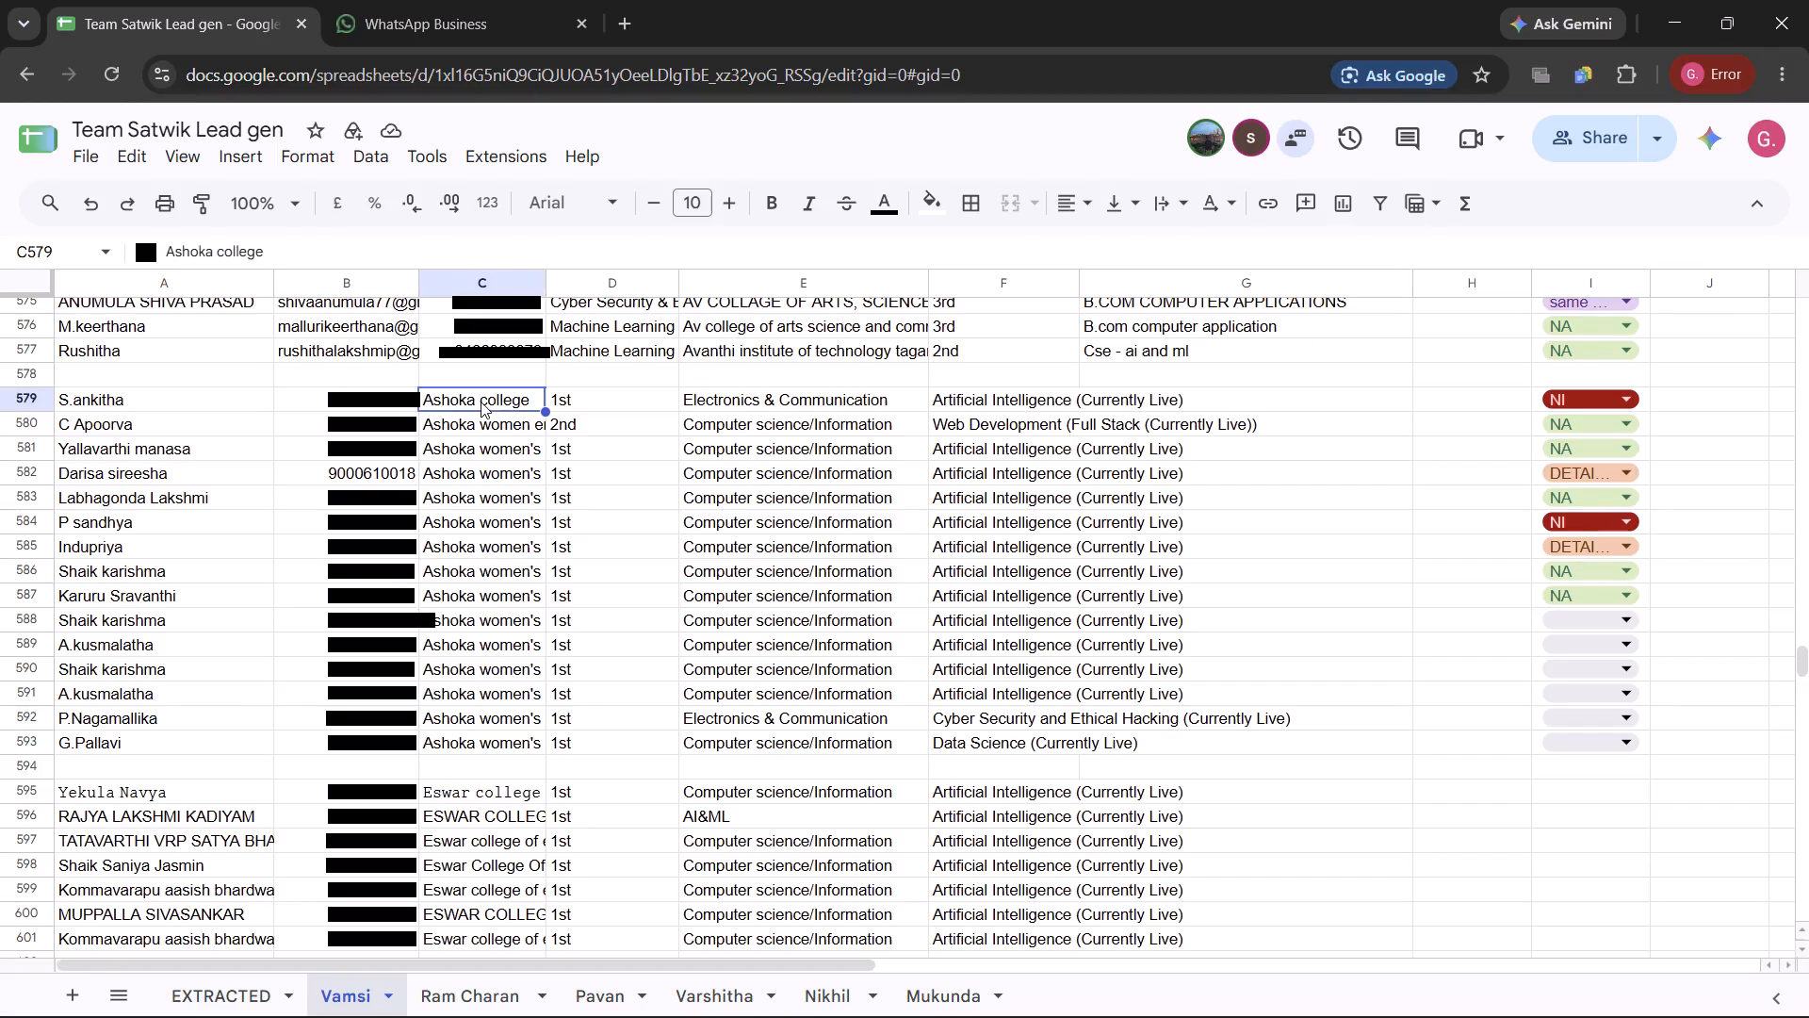
pyautogui.hotkey('ctrl', 'c')
pyautogui.click(627, 2)
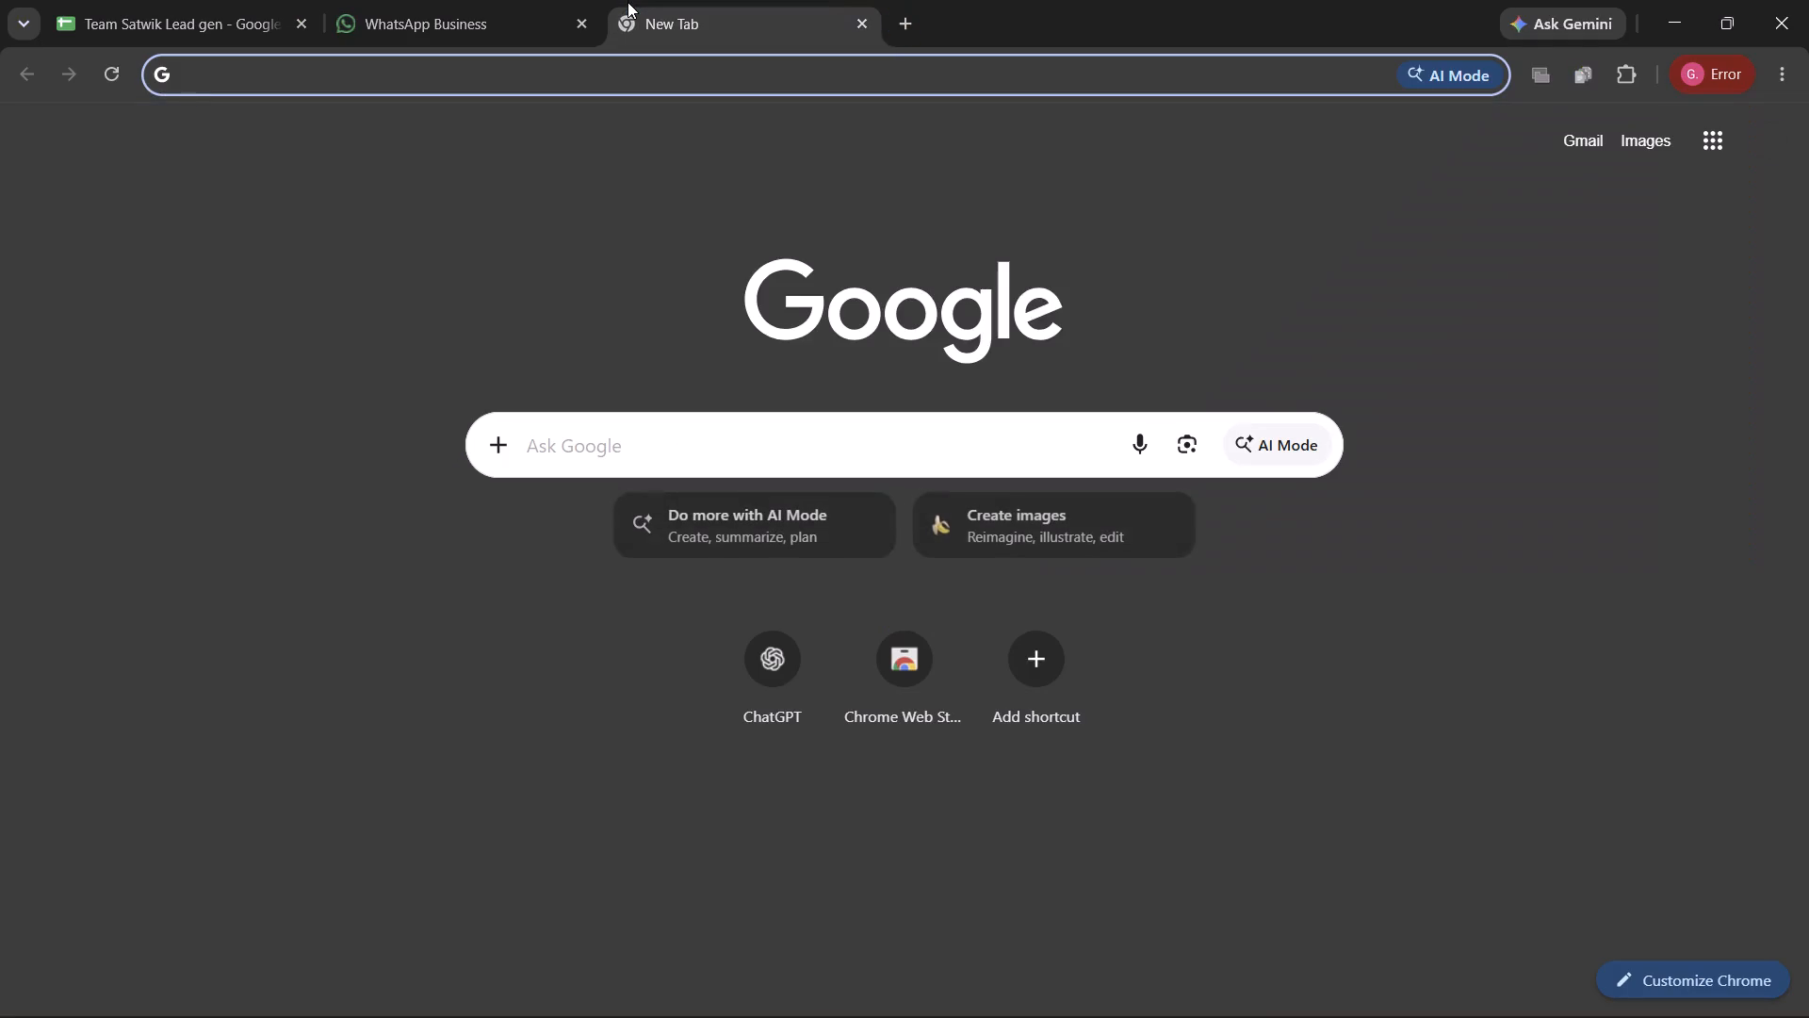
pyautogui.hotkey('ctrl', 'v')
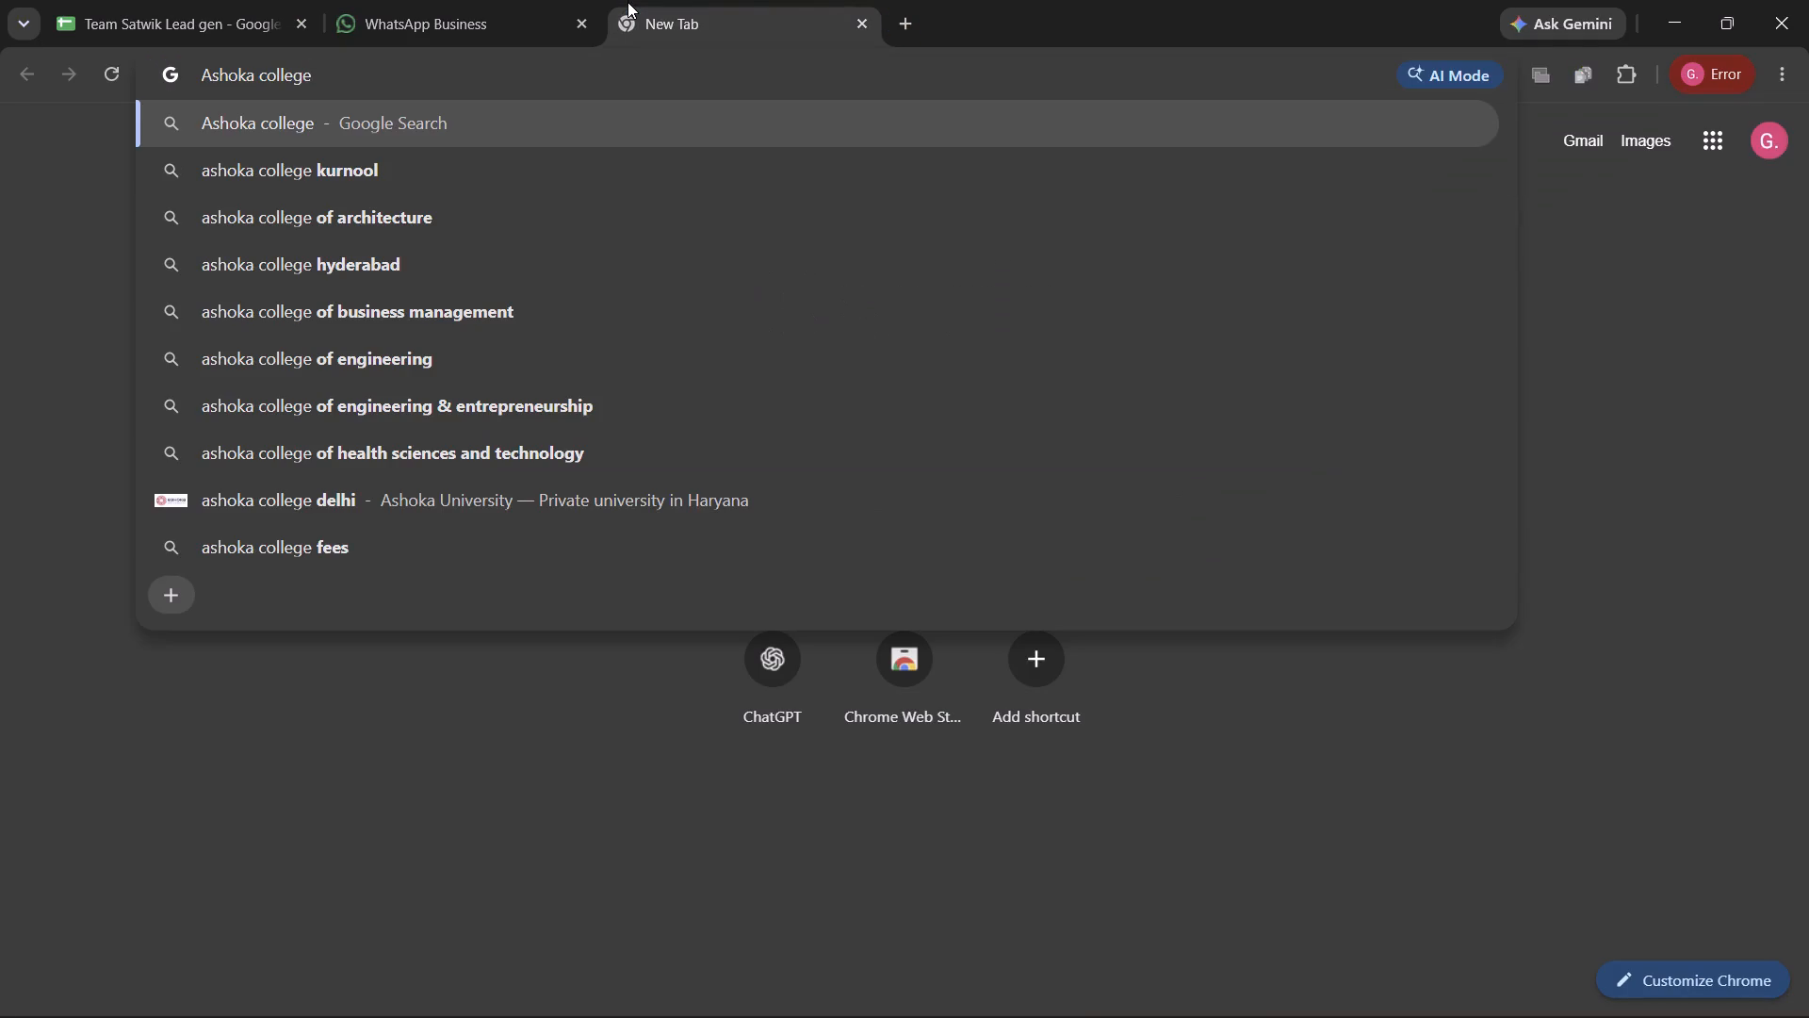
pyautogui.press('Return')
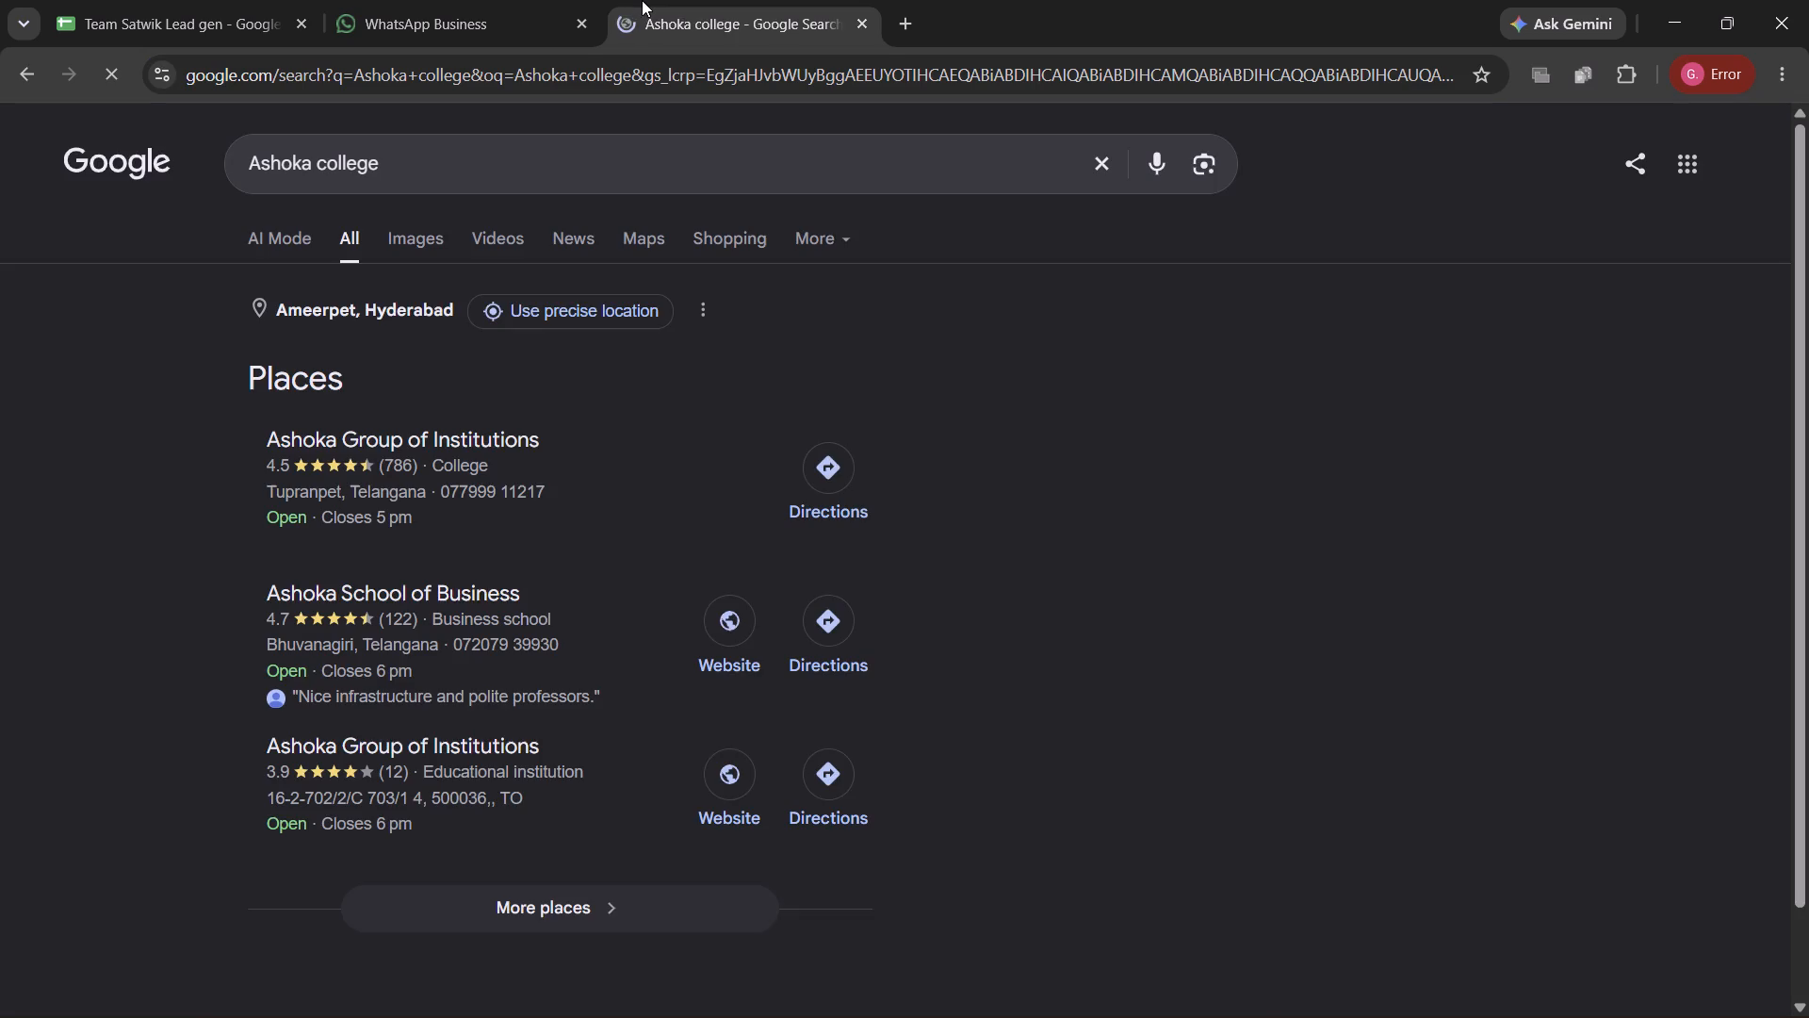
# Return to the Team Satwik Lead gen spreadsheet and check the lead's details in row 588 back to the name.
pyautogui.click(139, 0)
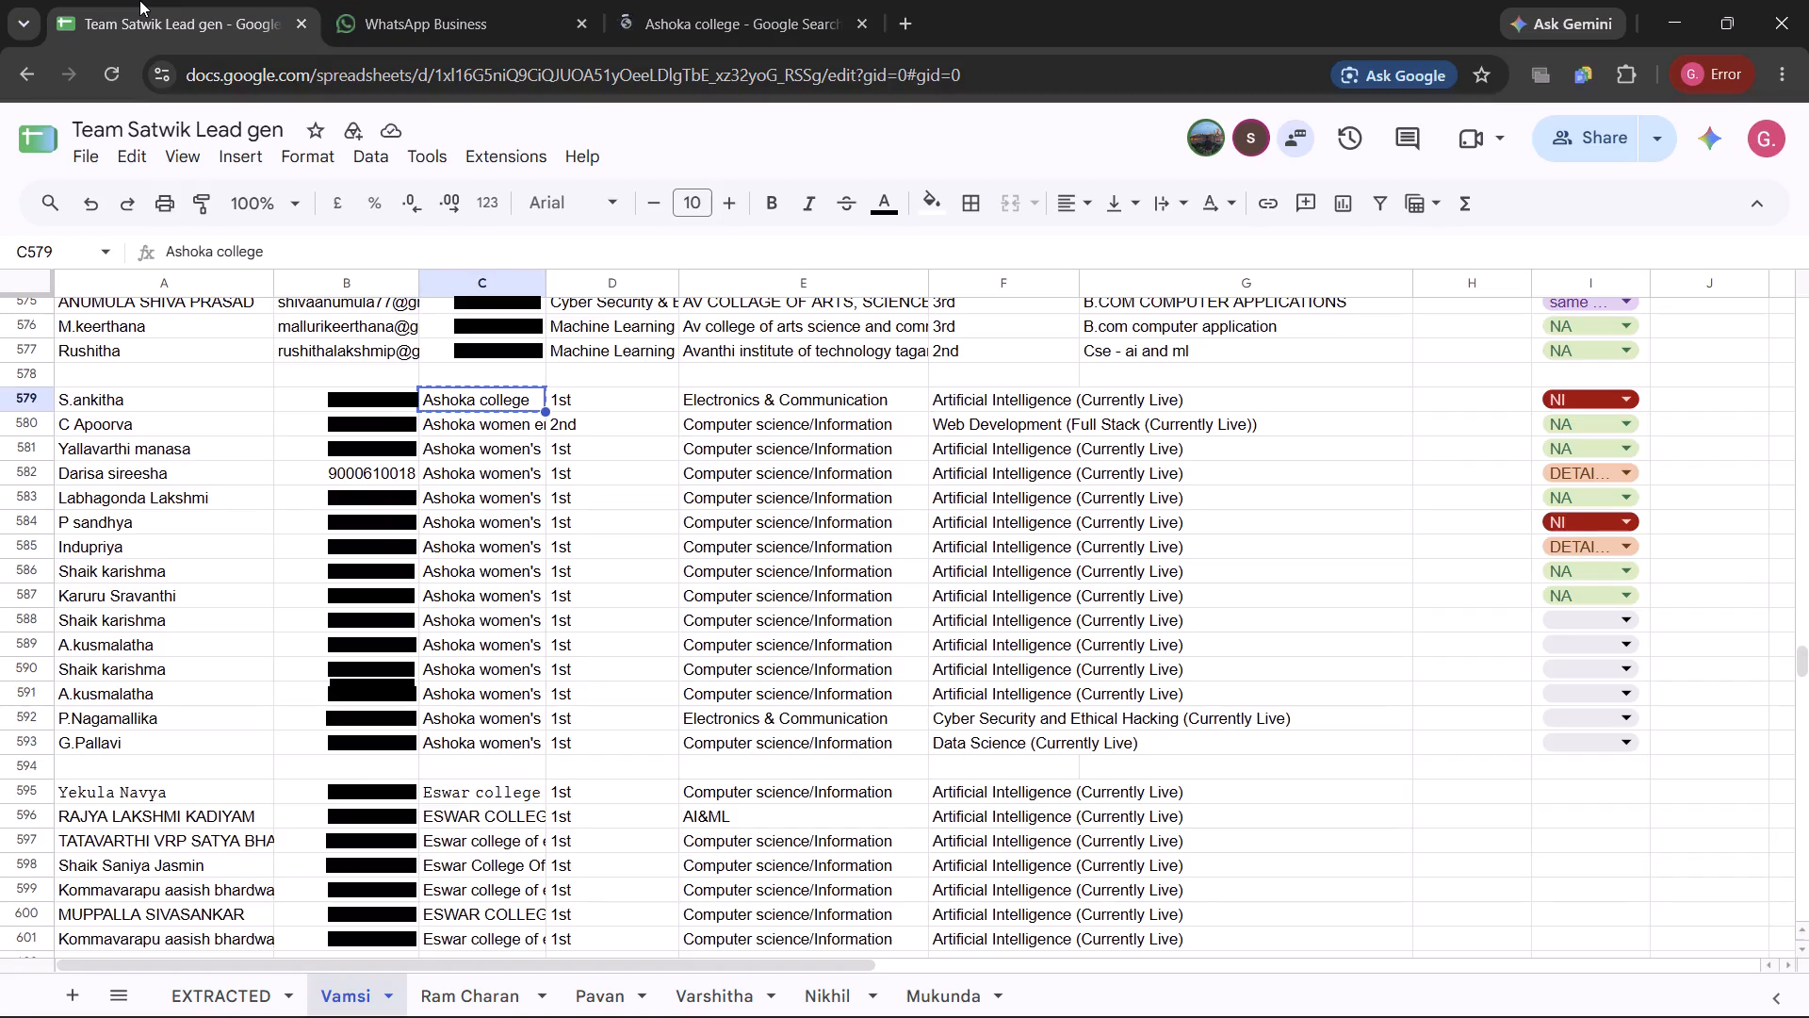
pyautogui.click(1480, 620)
pyautogui.press('Left')
pyautogui.press('Left')
pyautogui.press('Left')
pyautogui.press('Left')
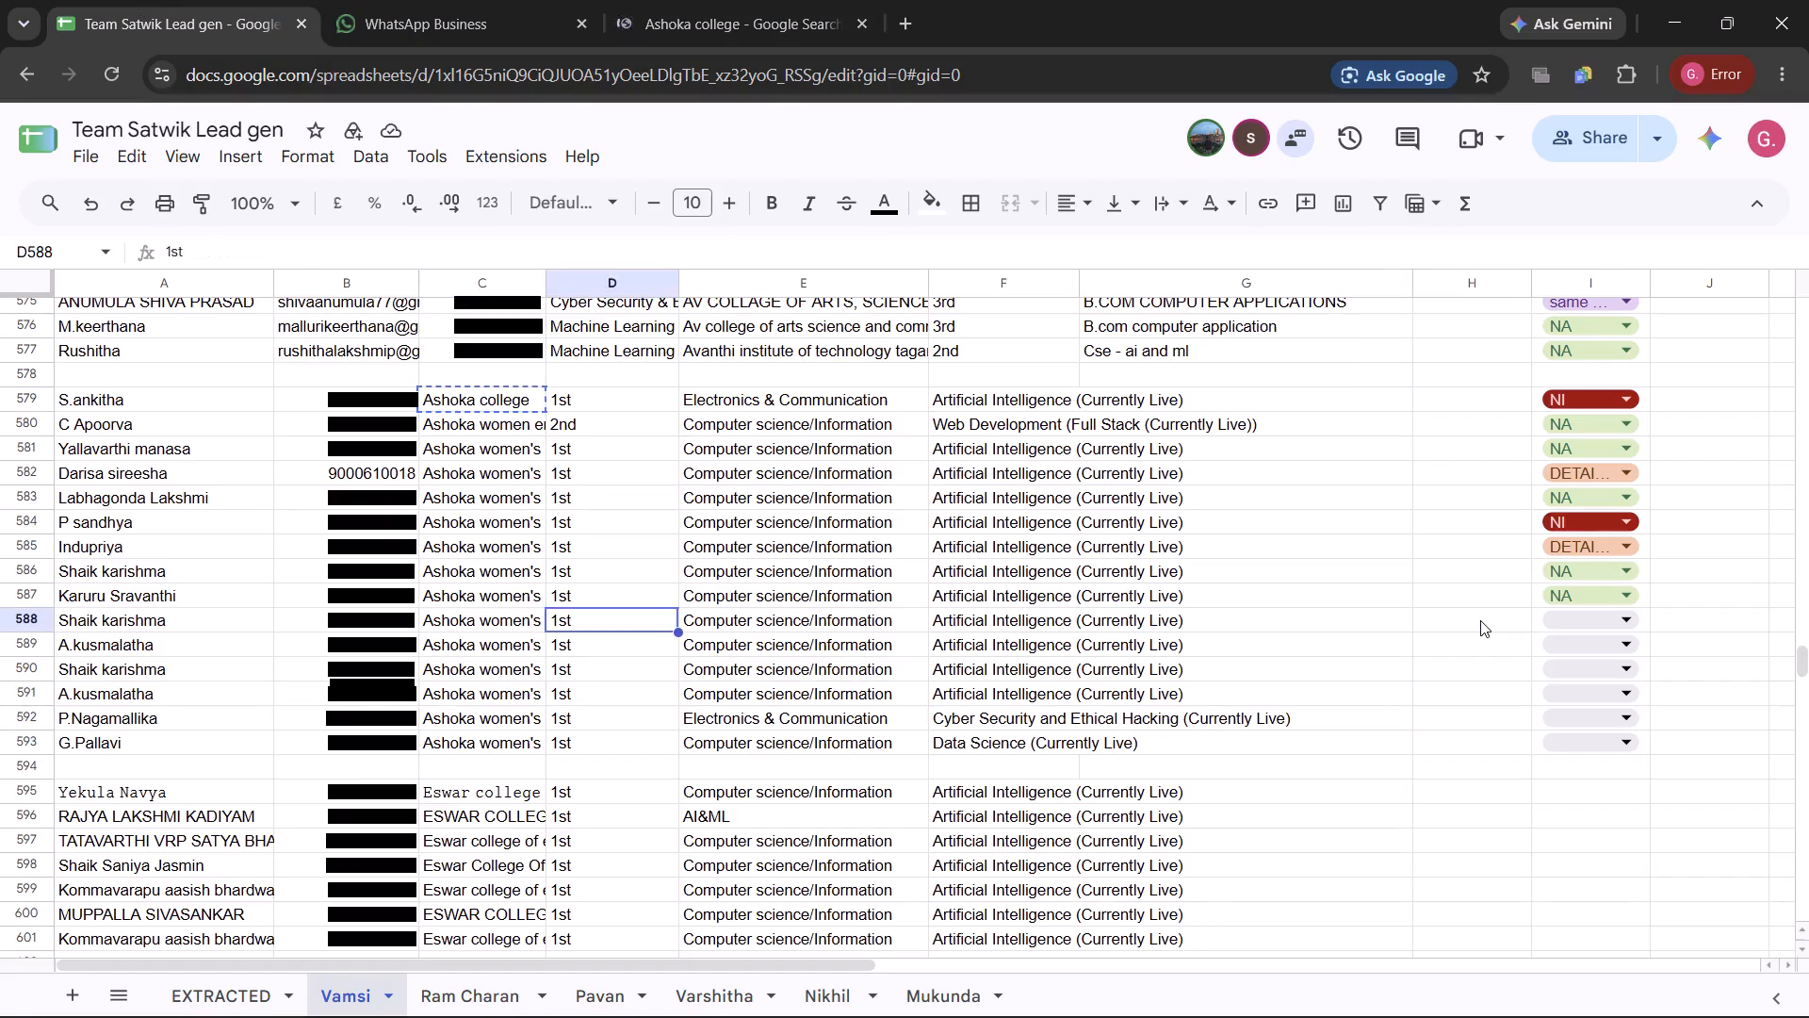
pyautogui.press('Left')
pyautogui.press('Left')
pyautogui.press('Left')
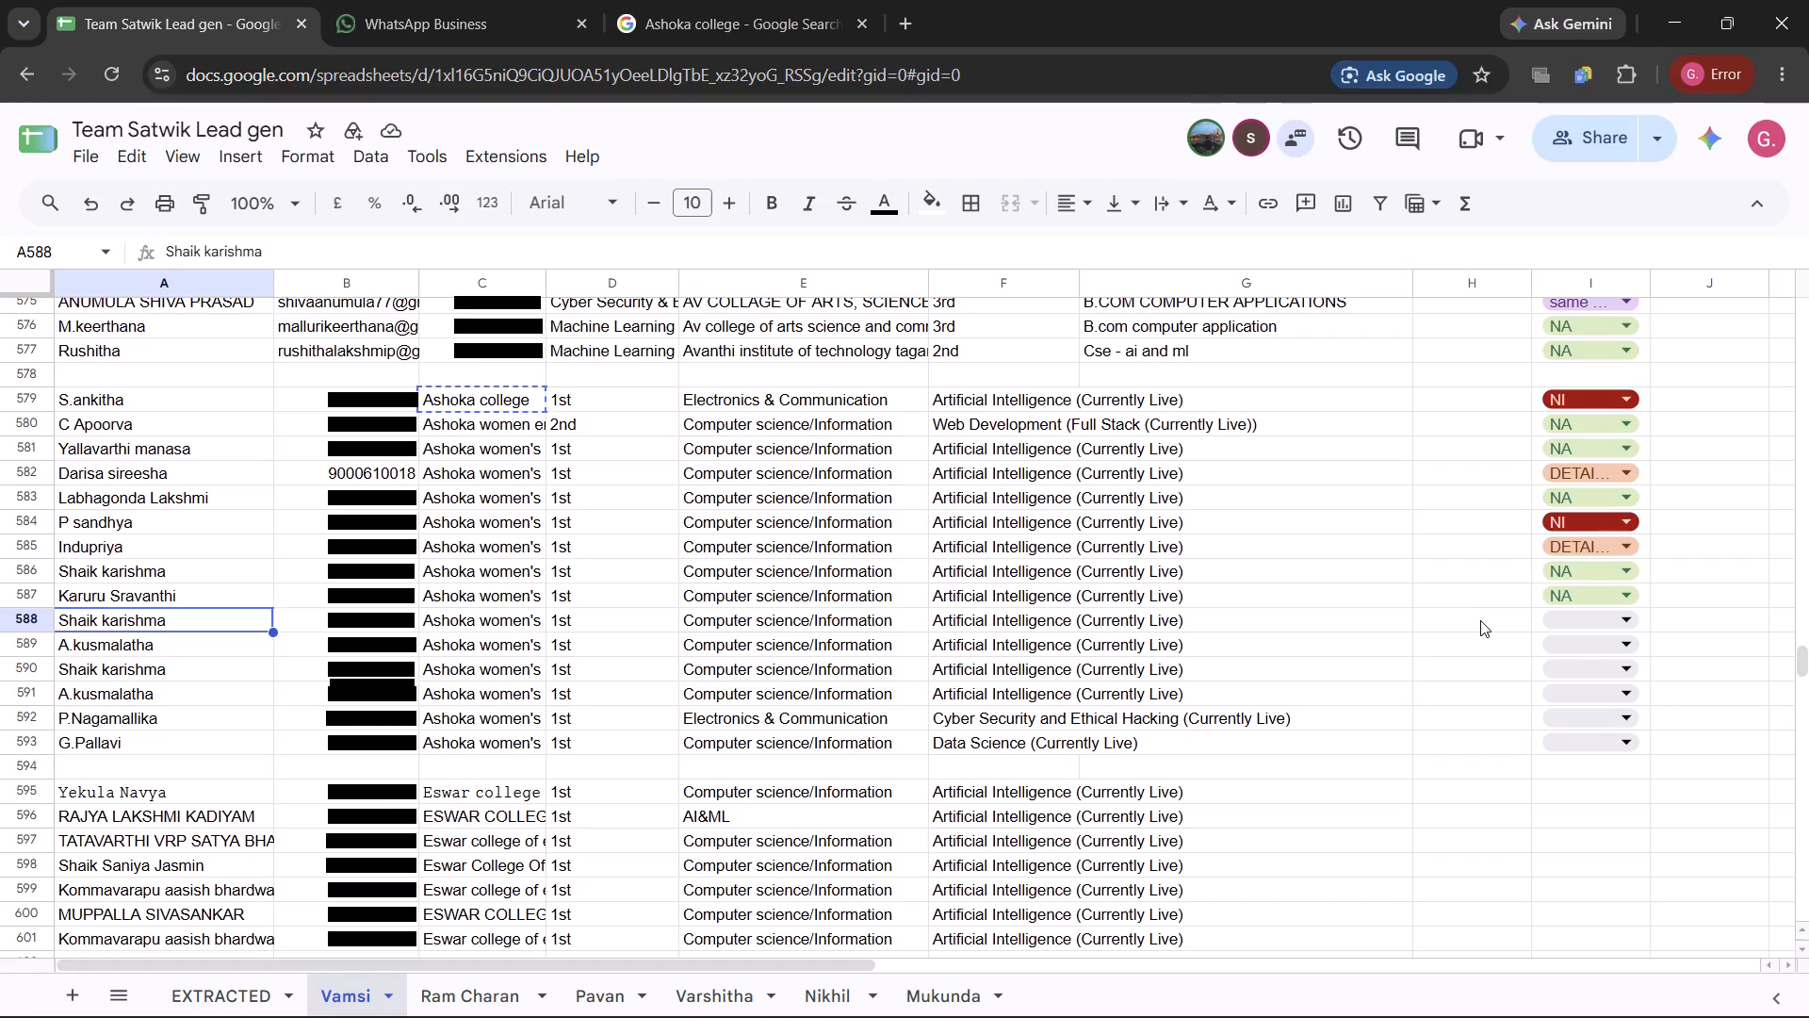
# Recheck the contact number for the lead in row 587 and set its column I follow-up status to NI.
pyautogui.press('Up')
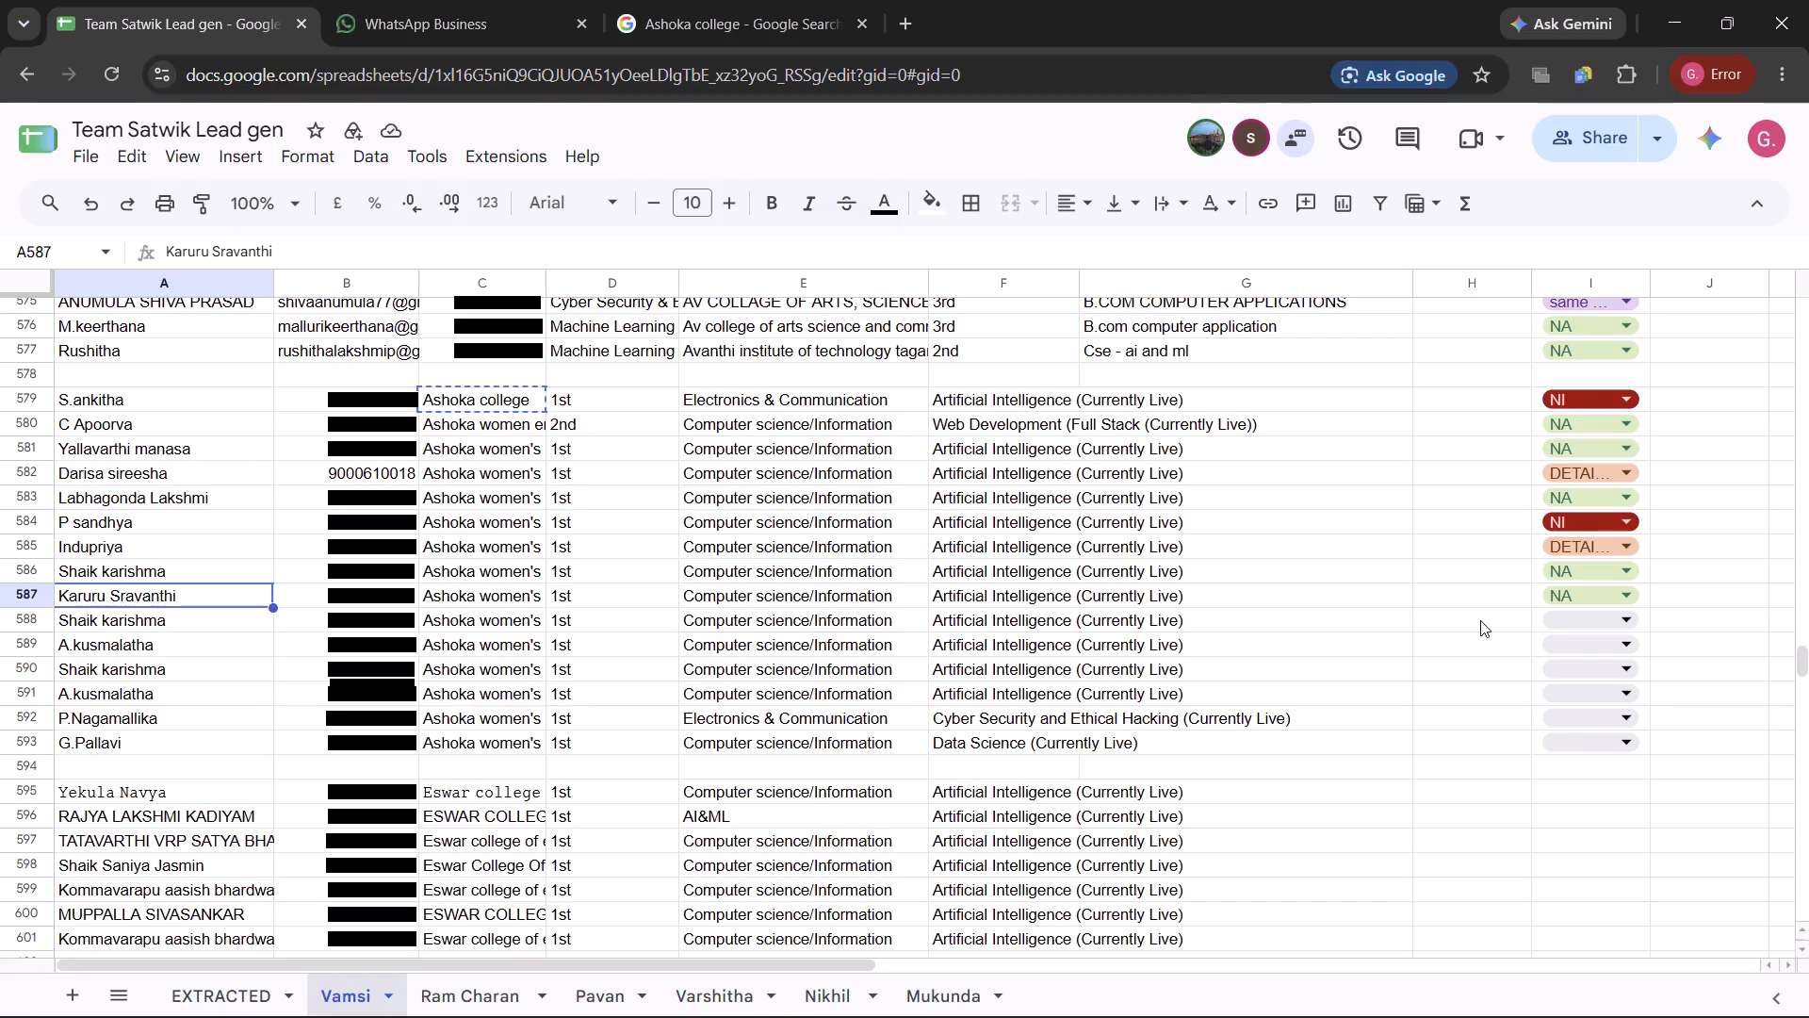
pyautogui.press('Right')
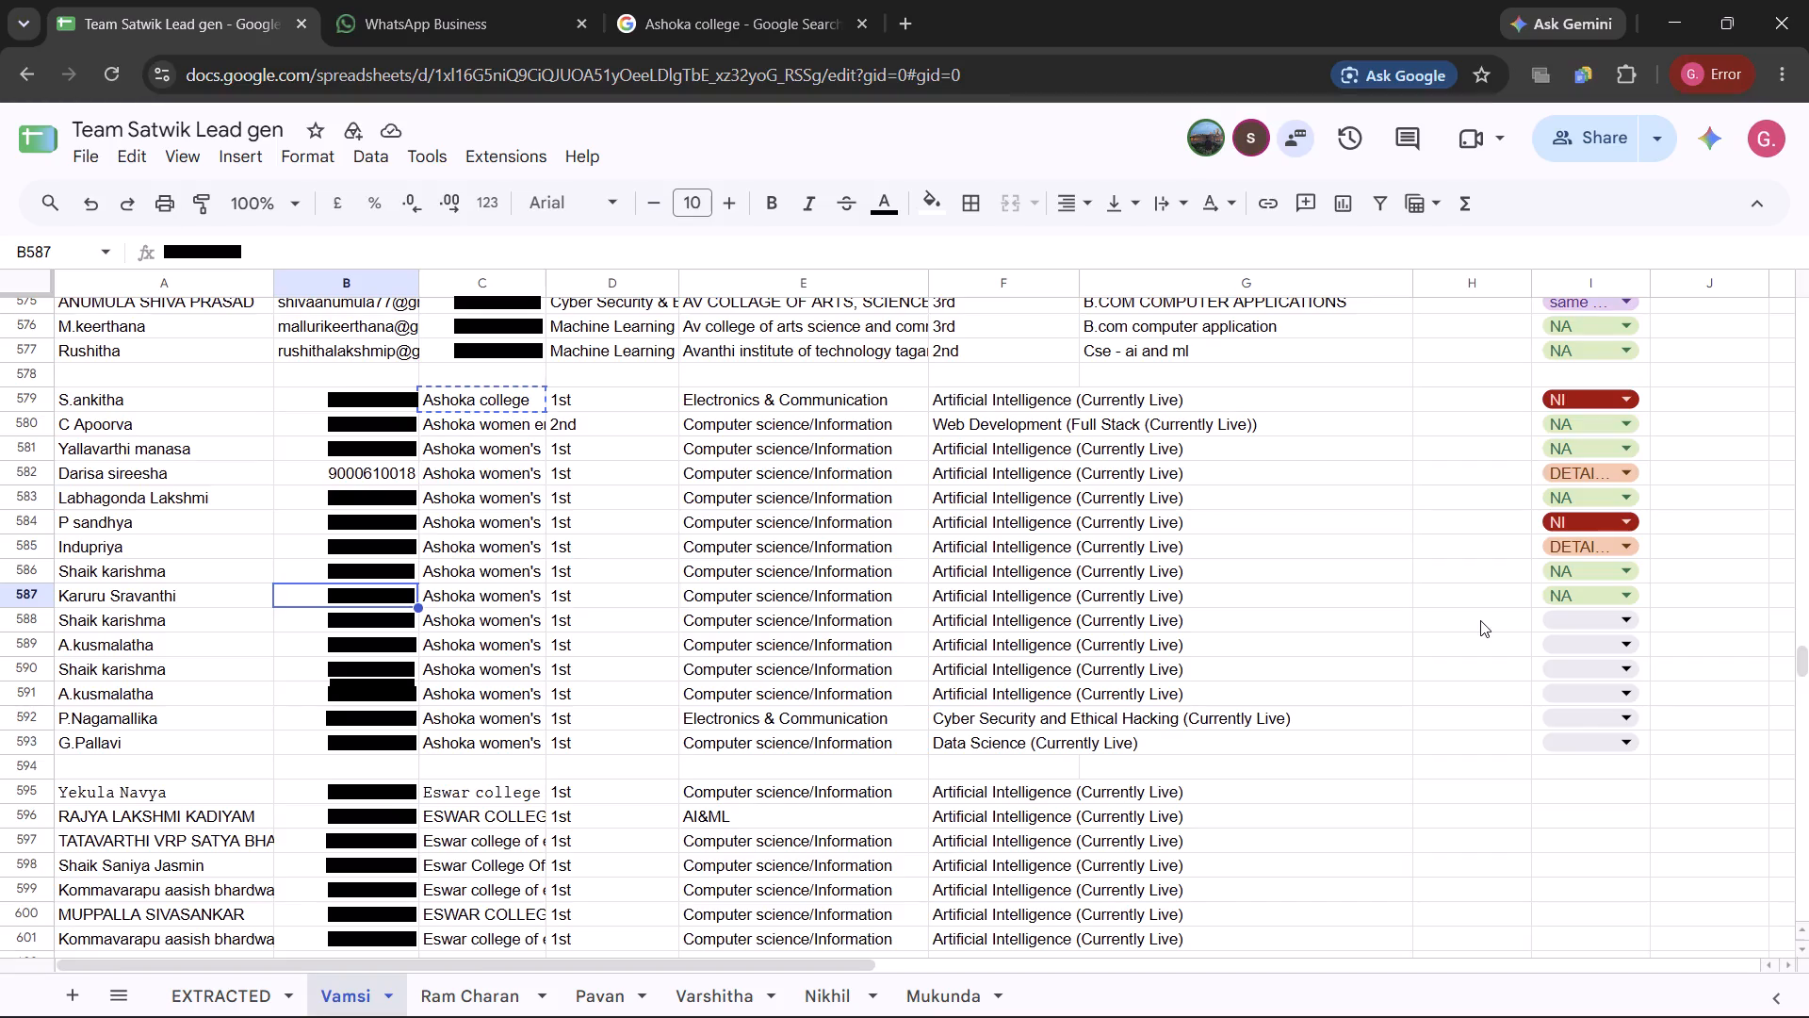
pyautogui.press('Right')
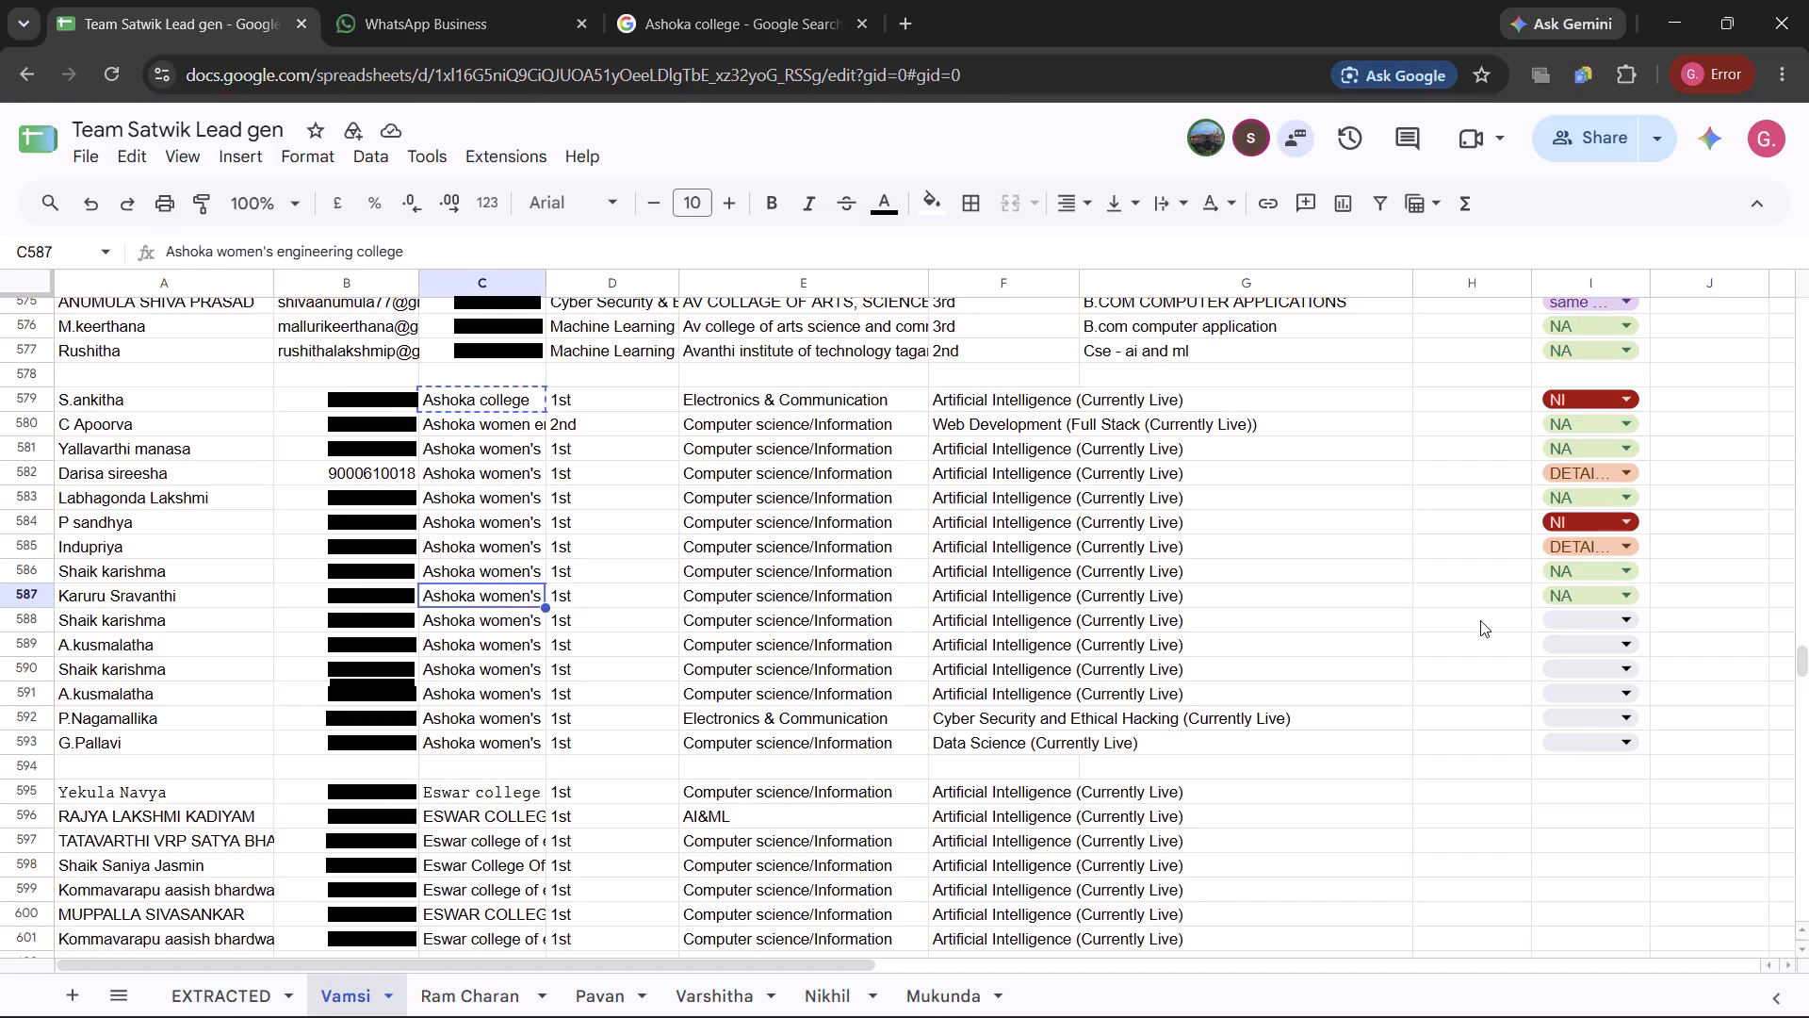
pyautogui.press('Right')
pyautogui.press('Right')
pyautogui.press('Right')
pyautogui.press('Right')
pyautogui.press('Right')
pyautogui.press('Right')
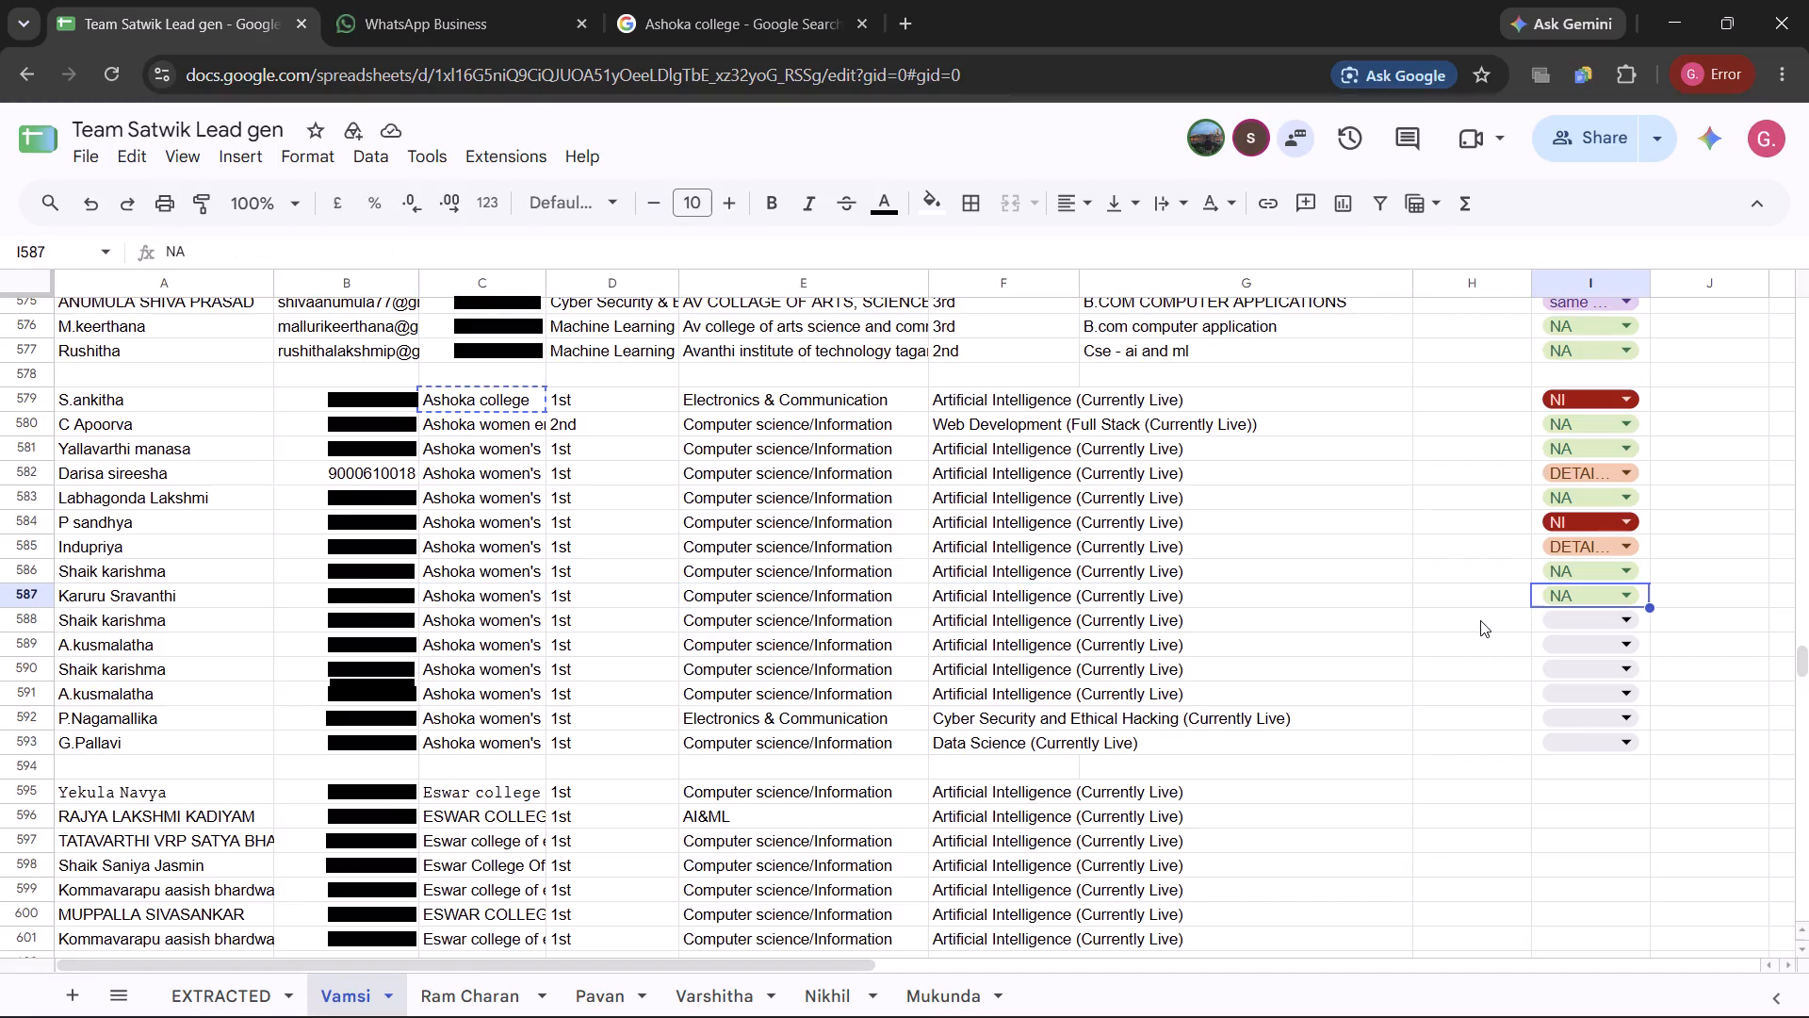
pyautogui.press('space')
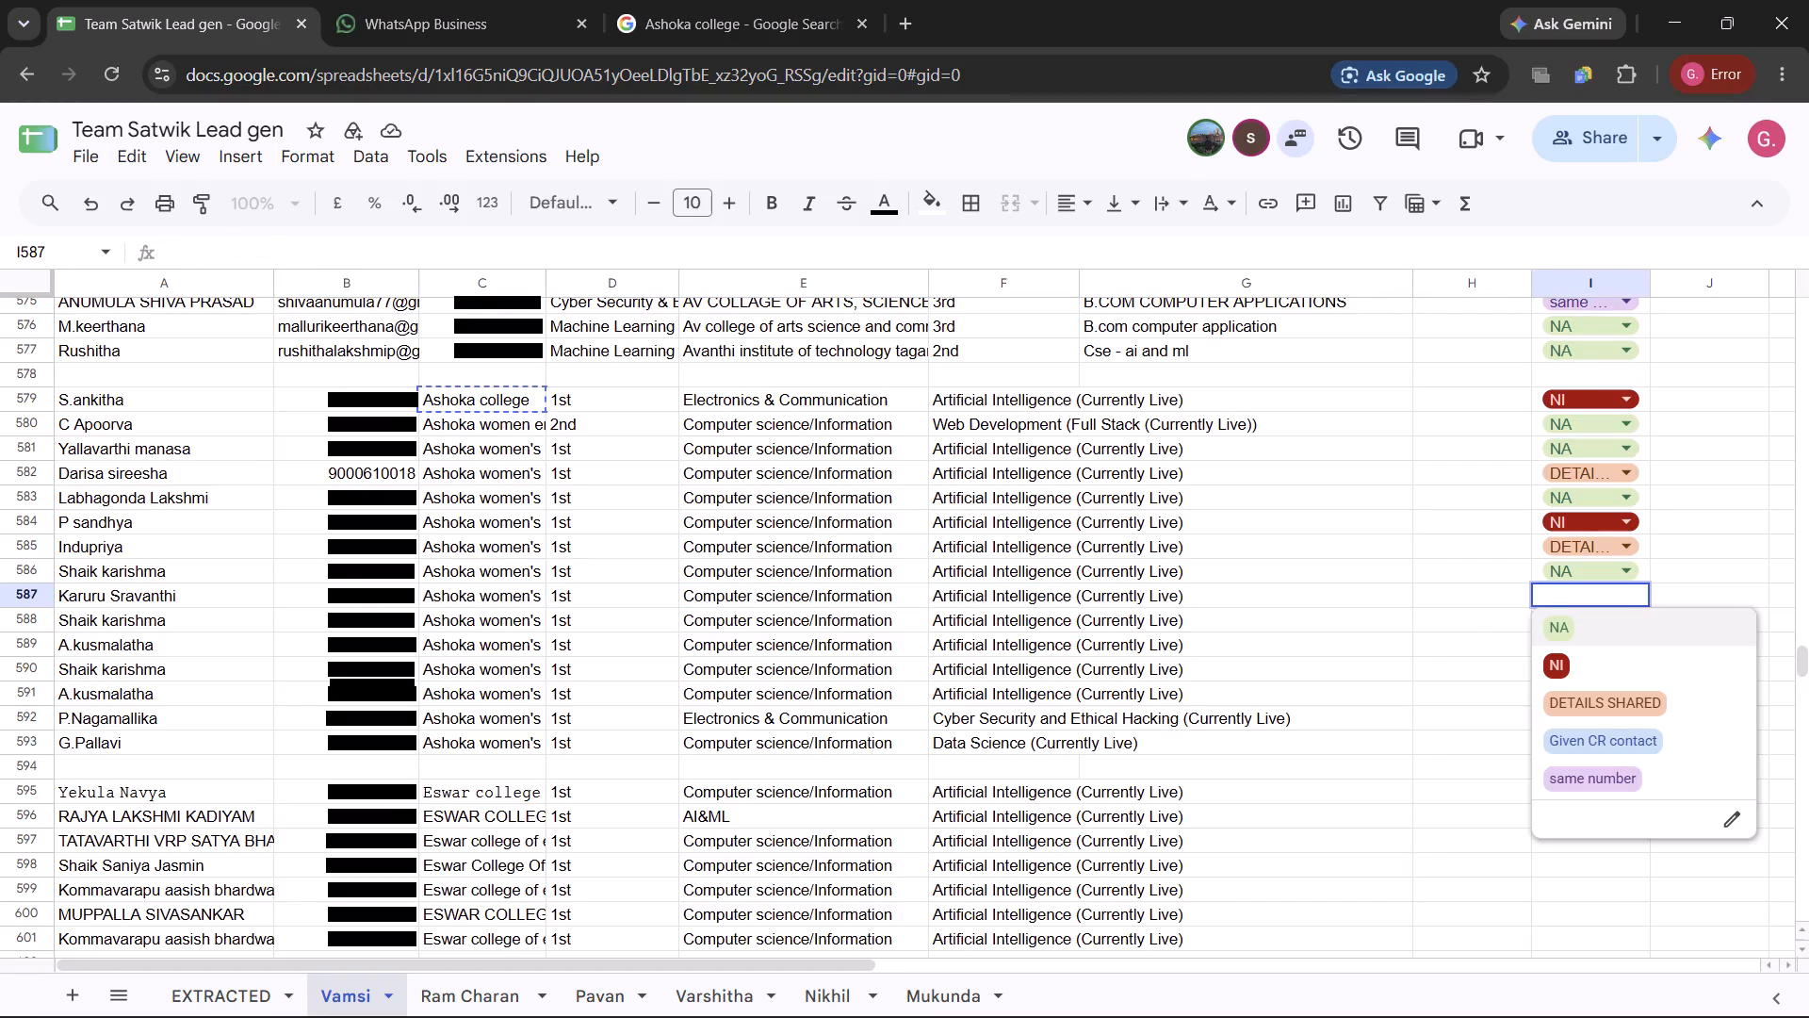
pyautogui.press('Down')
pyautogui.press('Return')
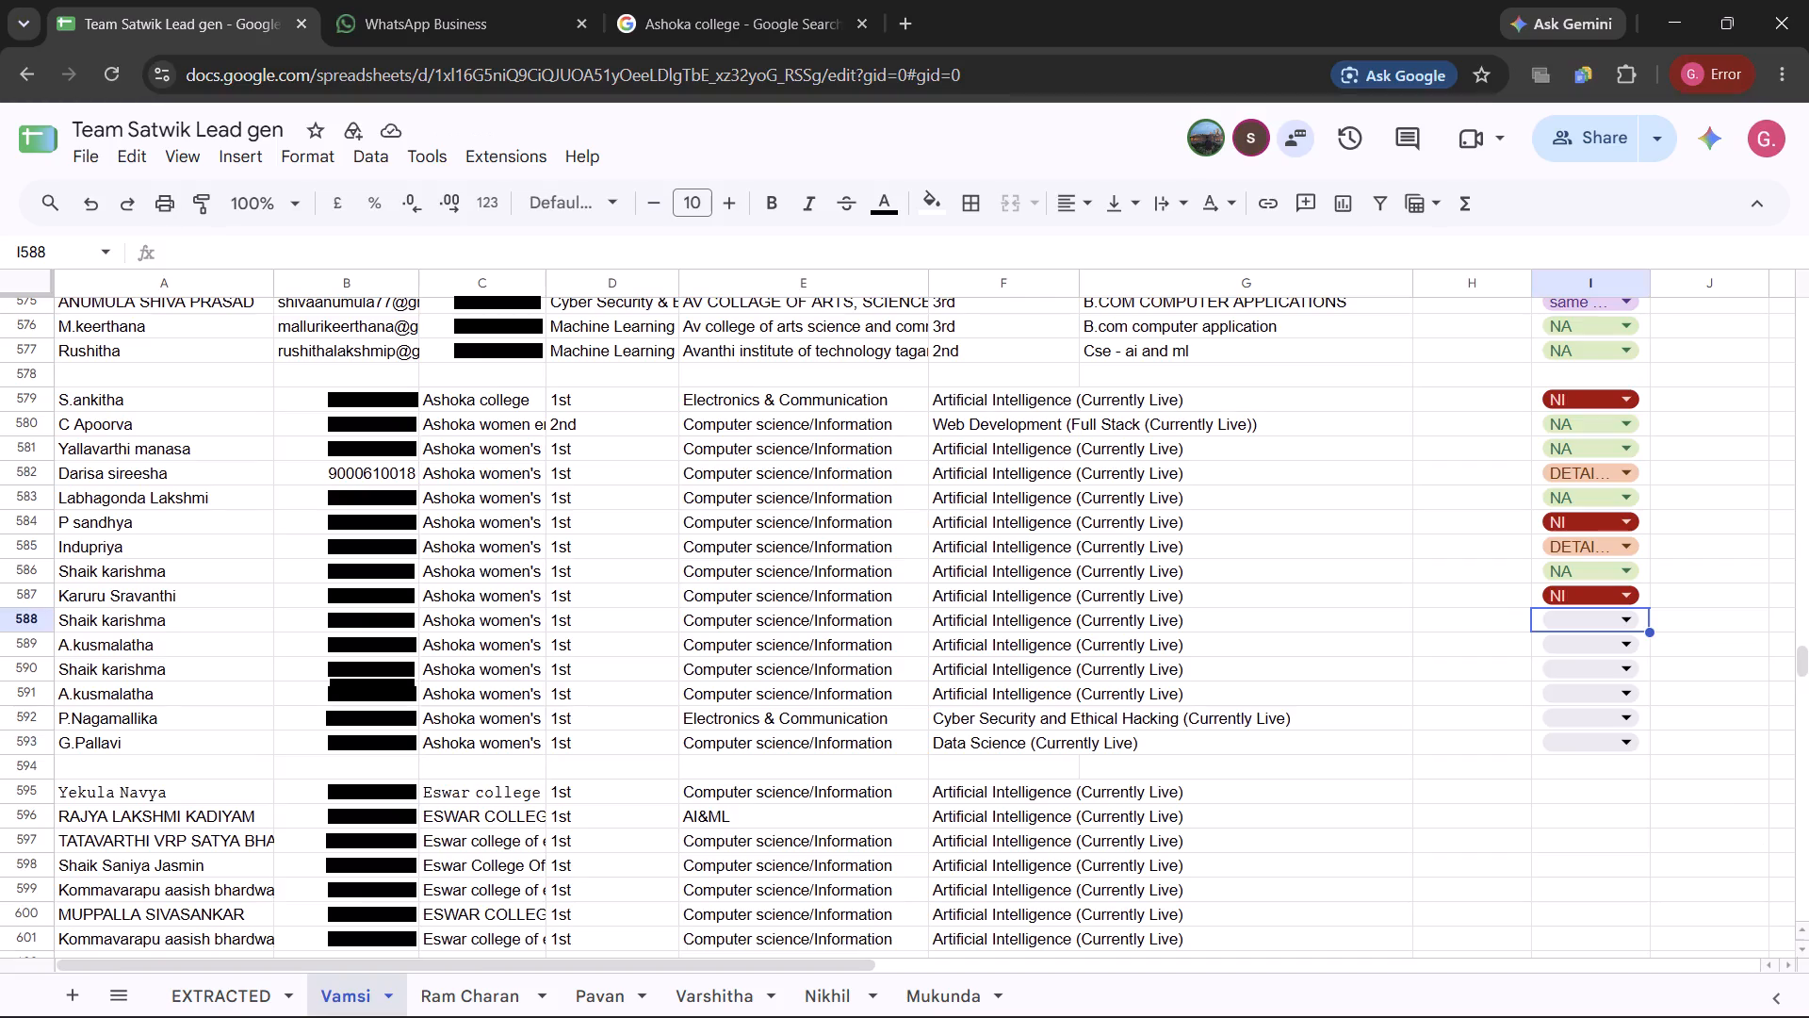
# Check the contact number for the lead in row 588 and set its column I follow-up status to NA.
pyautogui.press('Left')
pyautogui.press('Left')
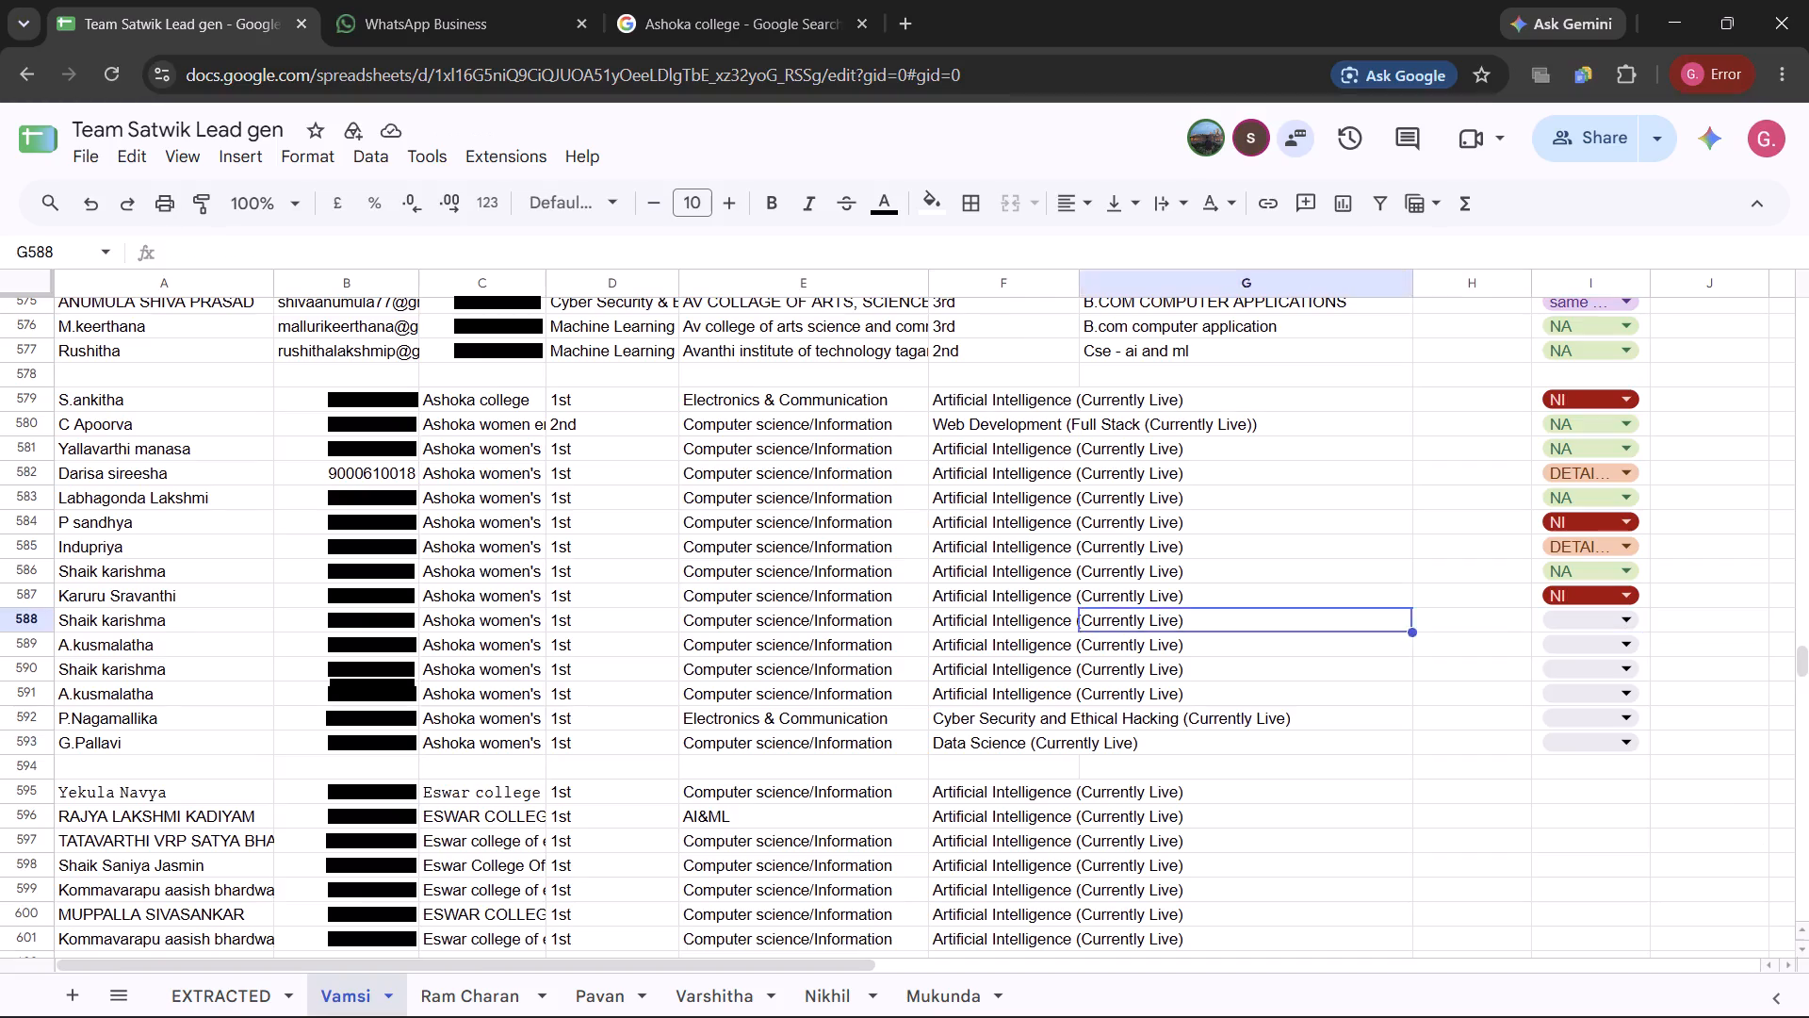
pyautogui.press('Left')
pyautogui.press('Left')
pyautogui.press('Left')
pyautogui.press('Left')
pyautogui.press('Left')
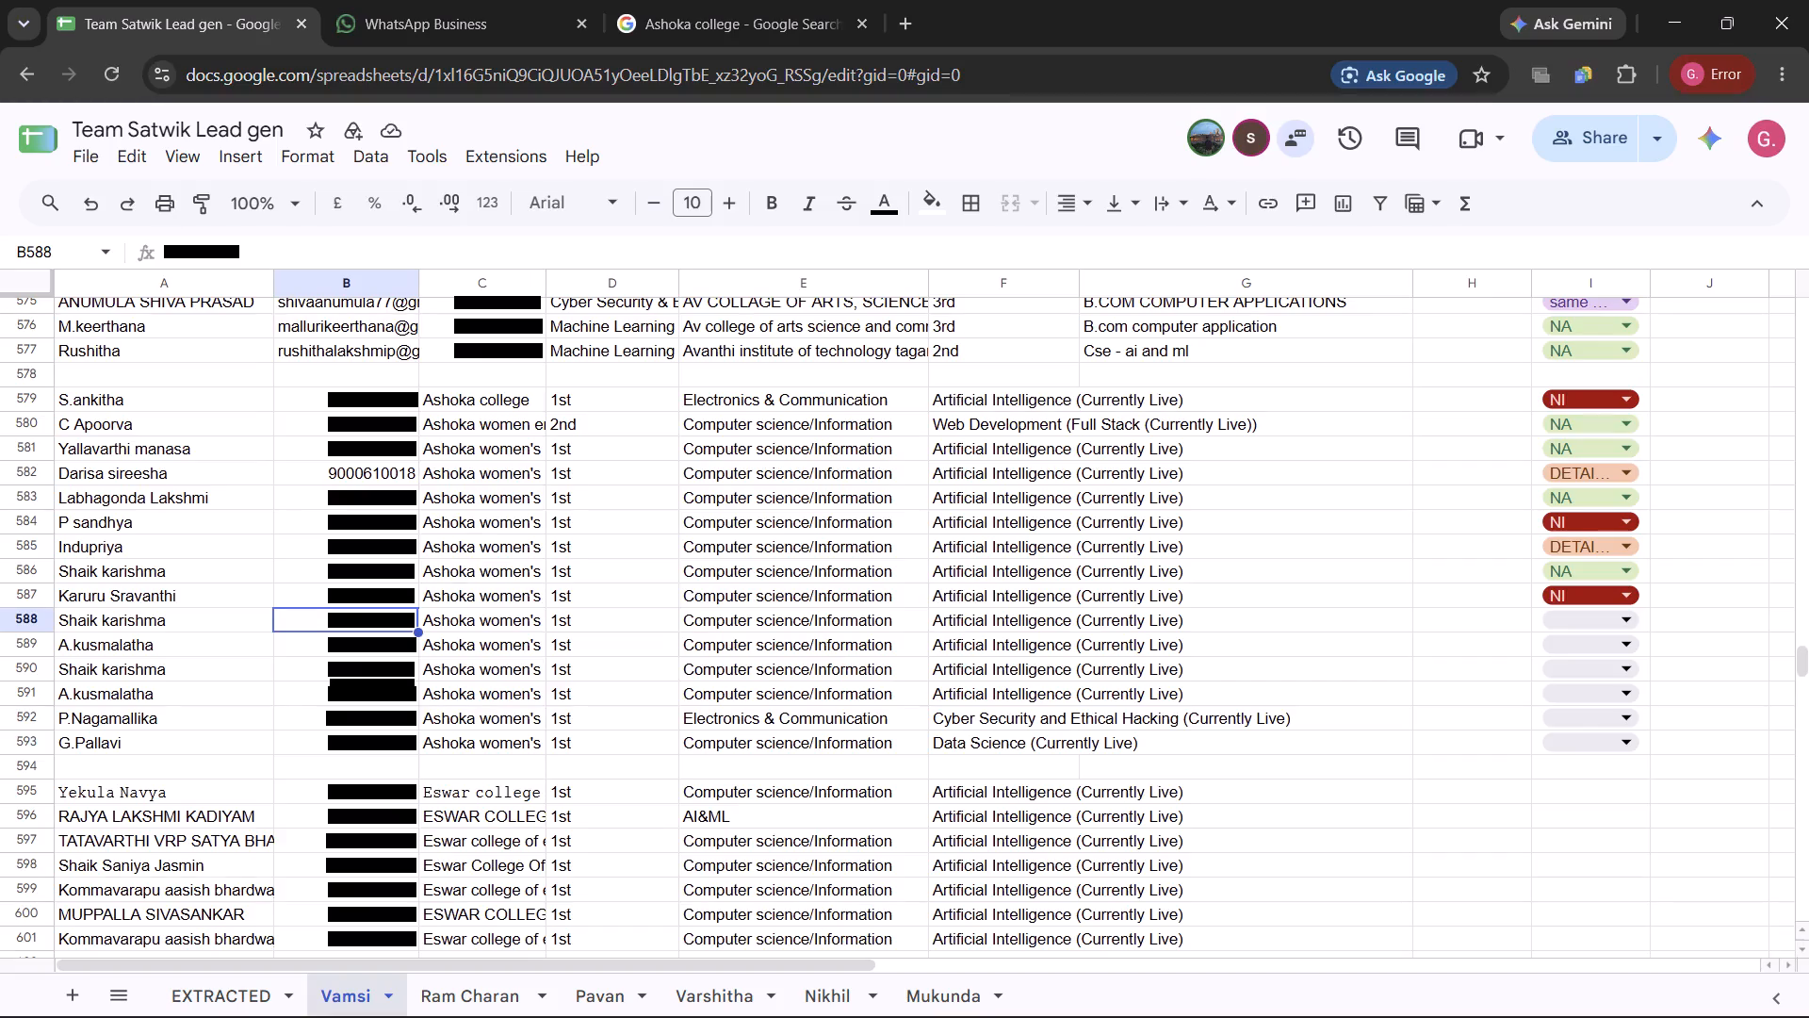
pyautogui.press('Right')
pyautogui.press('Right')
pyautogui.press('Right')
pyautogui.press('Right')
pyautogui.press('Right')
pyautogui.press('Right')
pyautogui.press('Right')
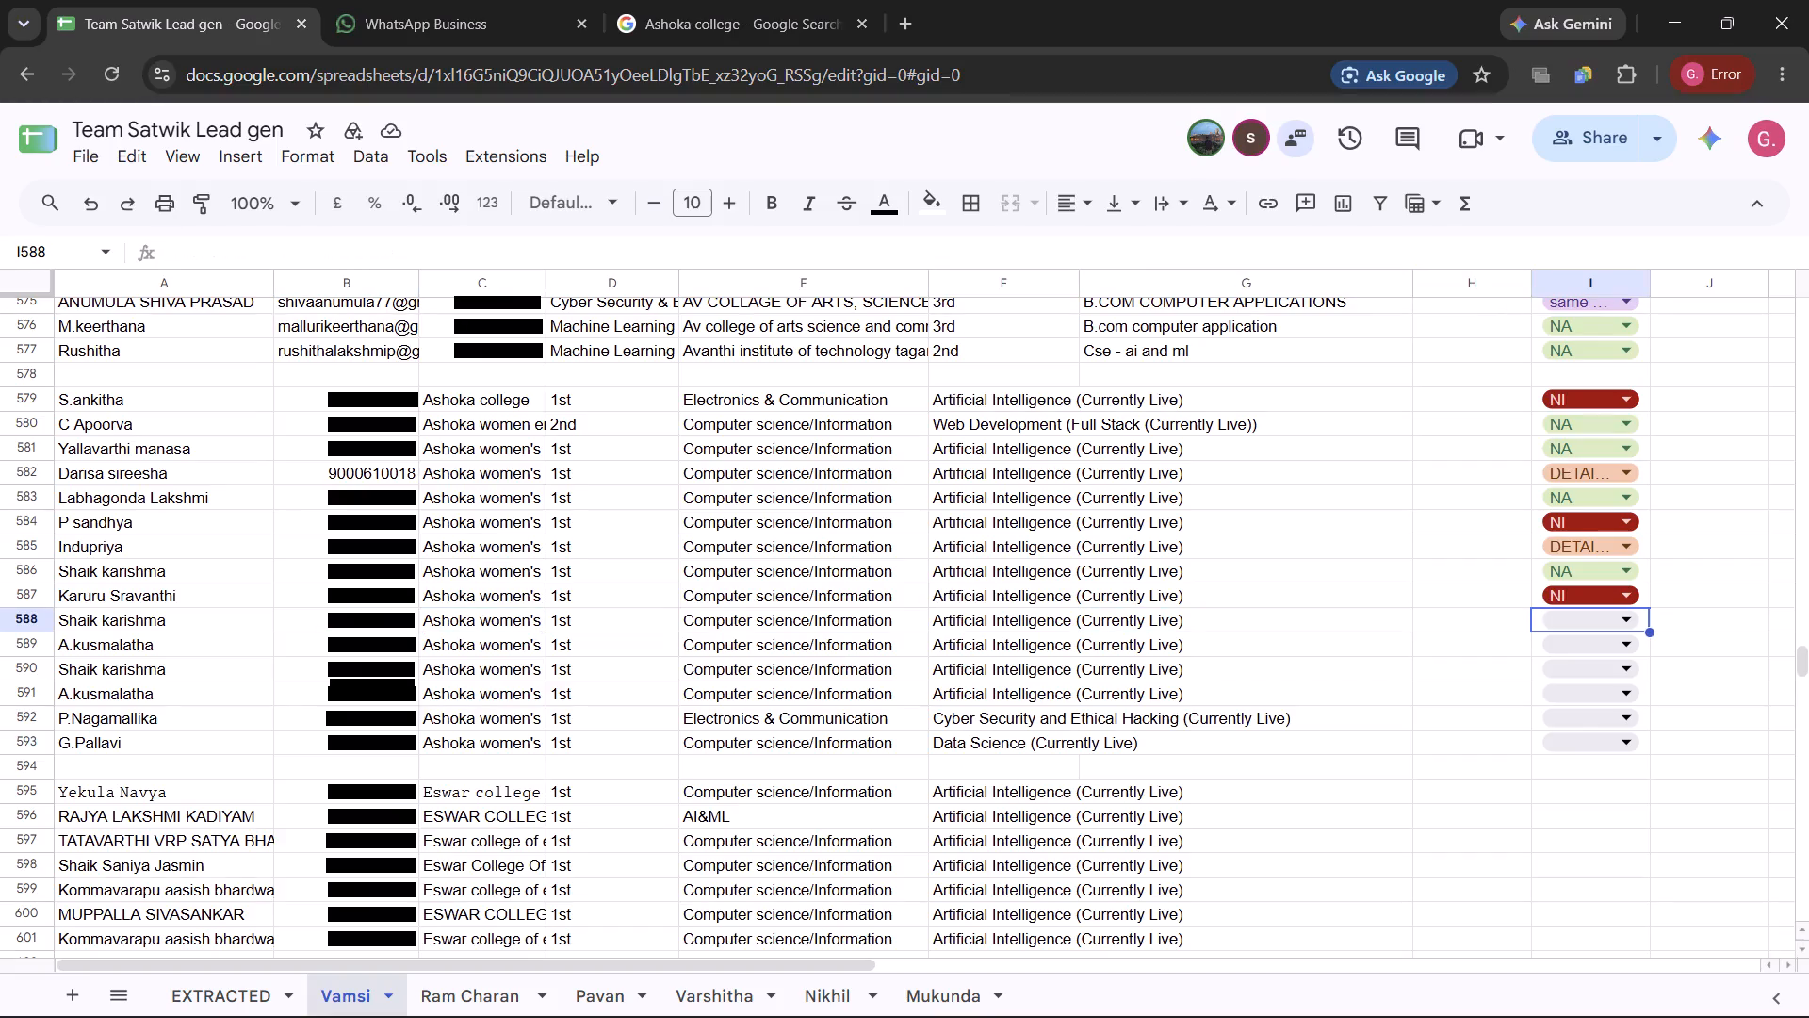
pyautogui.press('space')
pyautogui.press('Return')
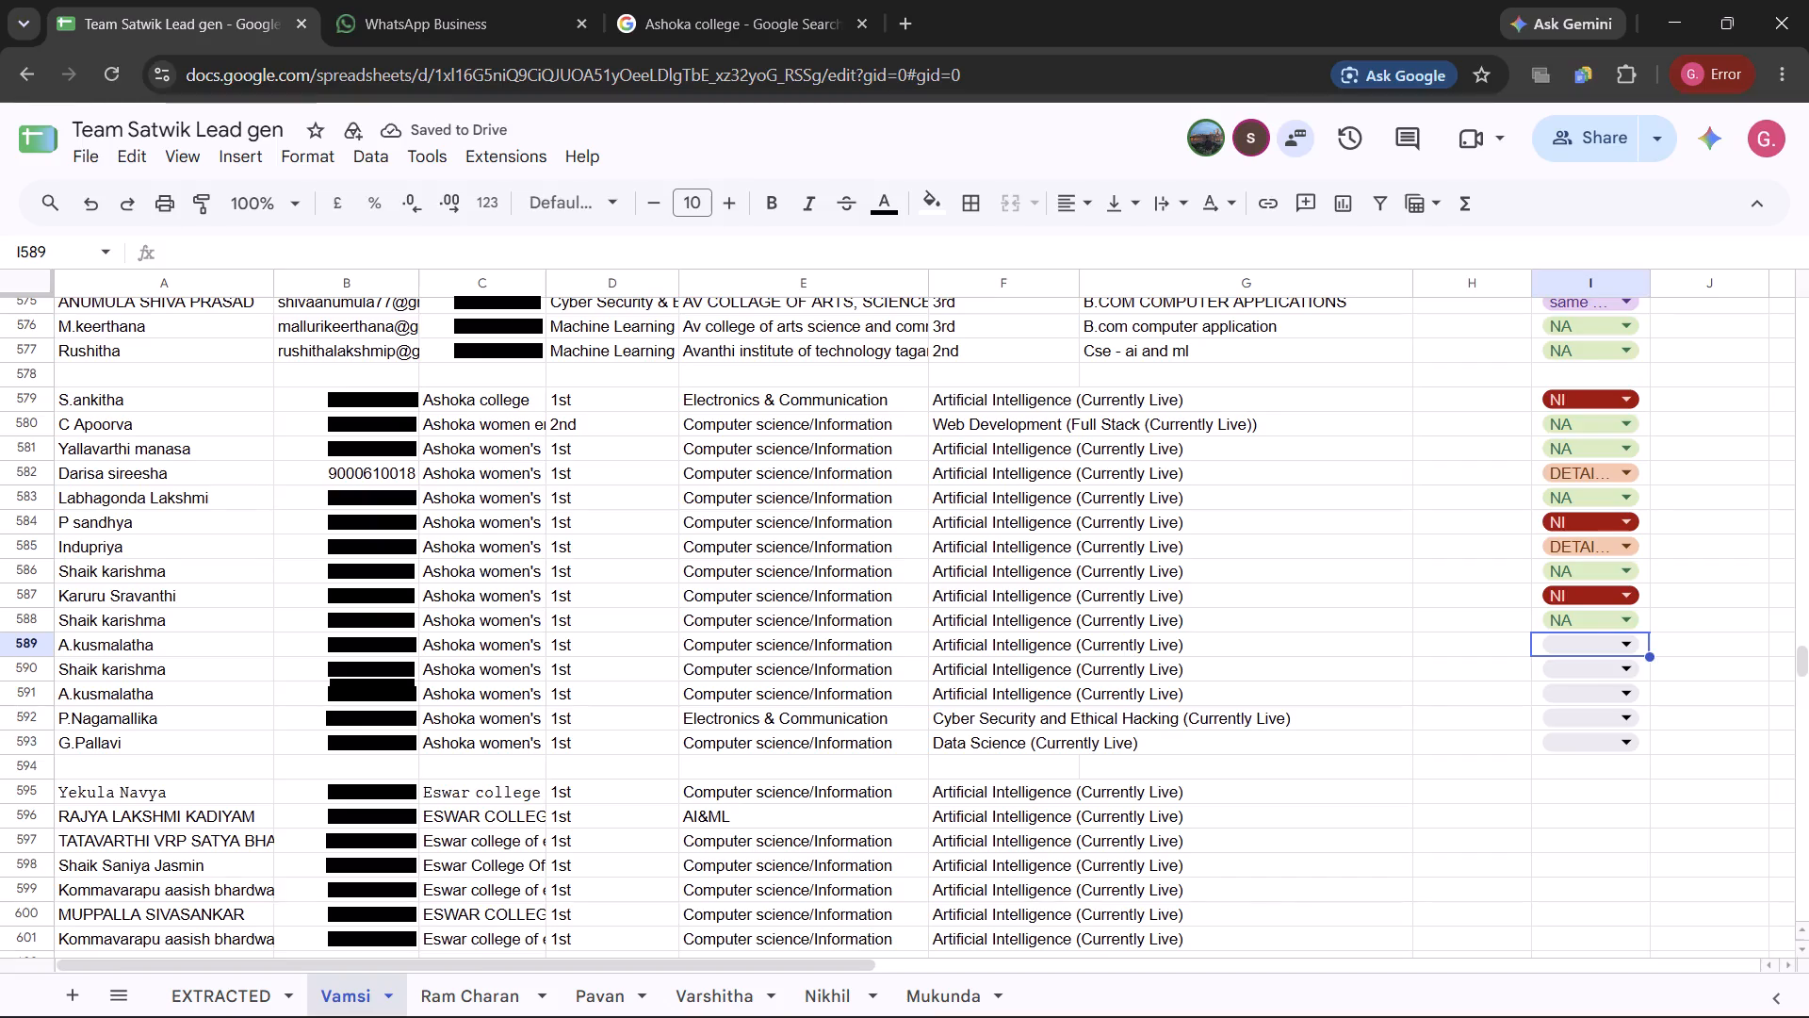
# Check the contact number for the lead in row 589 and set its column I follow-up status to NA.
pyautogui.press('Left')
pyautogui.press('Left')
pyautogui.press('Left')
pyautogui.press('Left')
pyautogui.press('Left')
pyautogui.press('Left')
pyautogui.press('Left')
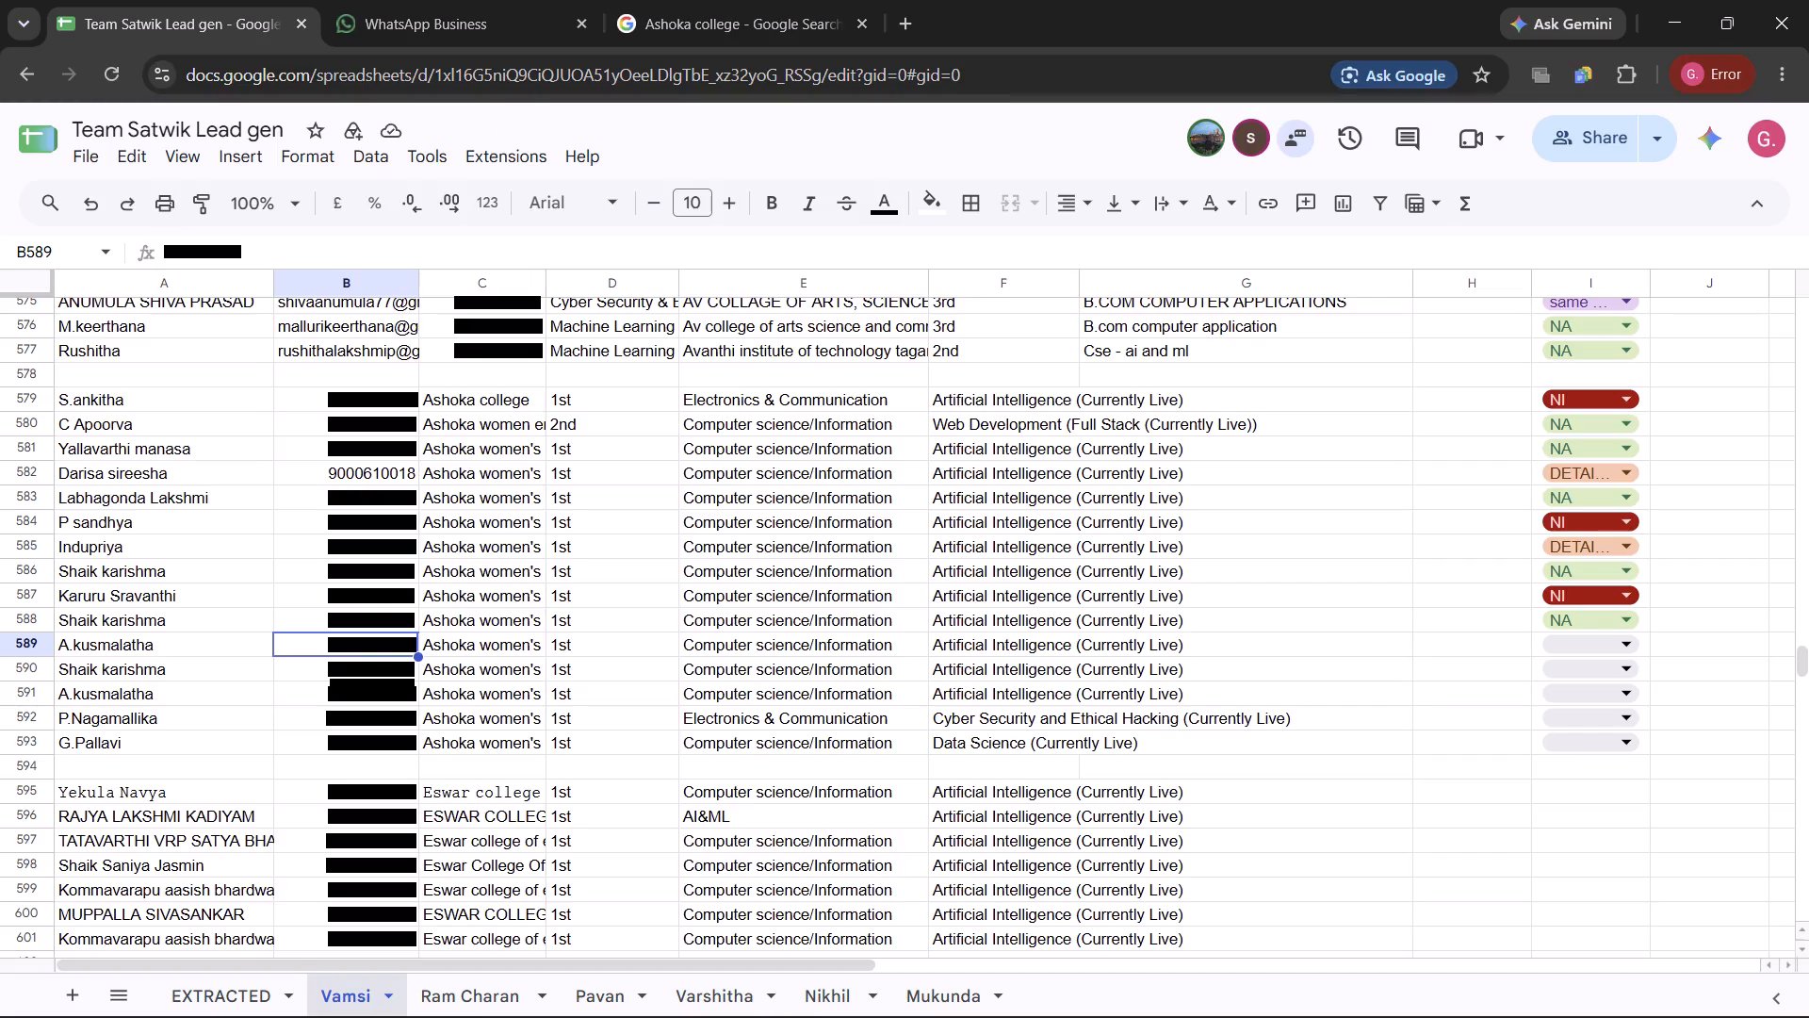
pyautogui.press('Right')
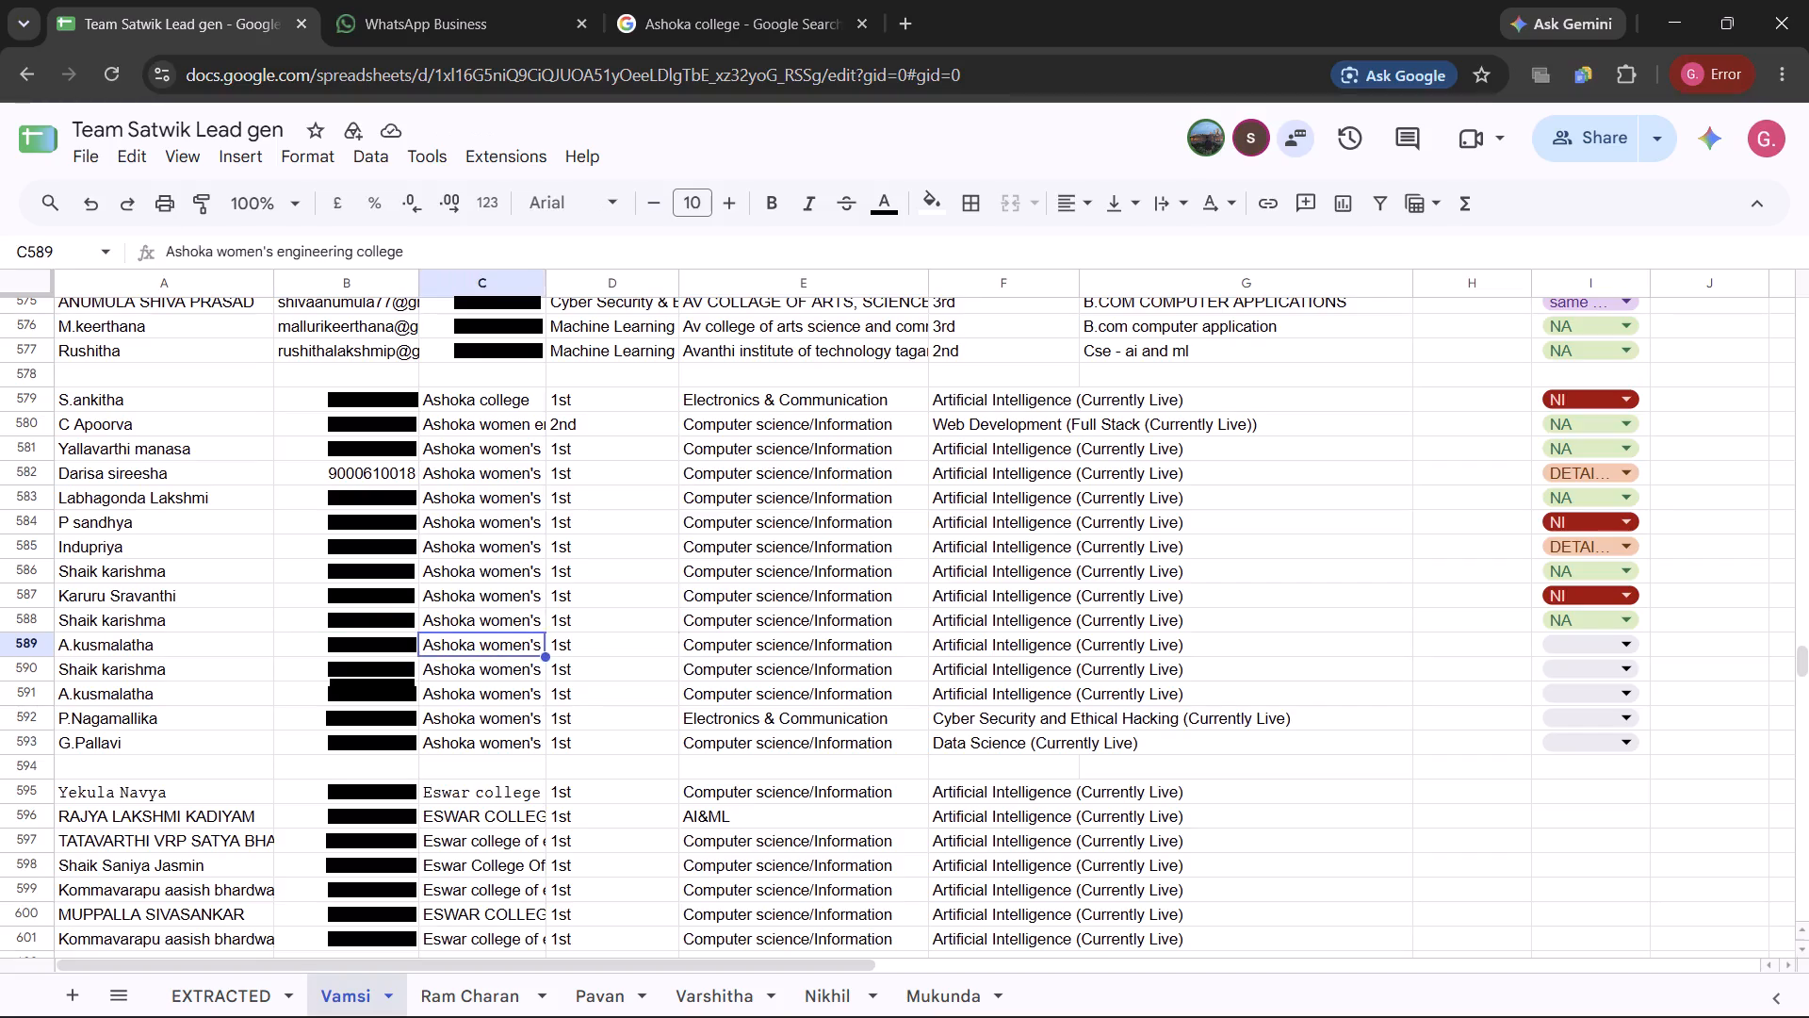
pyautogui.press('Right')
pyautogui.press('Right')
pyautogui.press('Right')
pyautogui.press('Right')
pyautogui.press('Right')
pyautogui.press('Right')
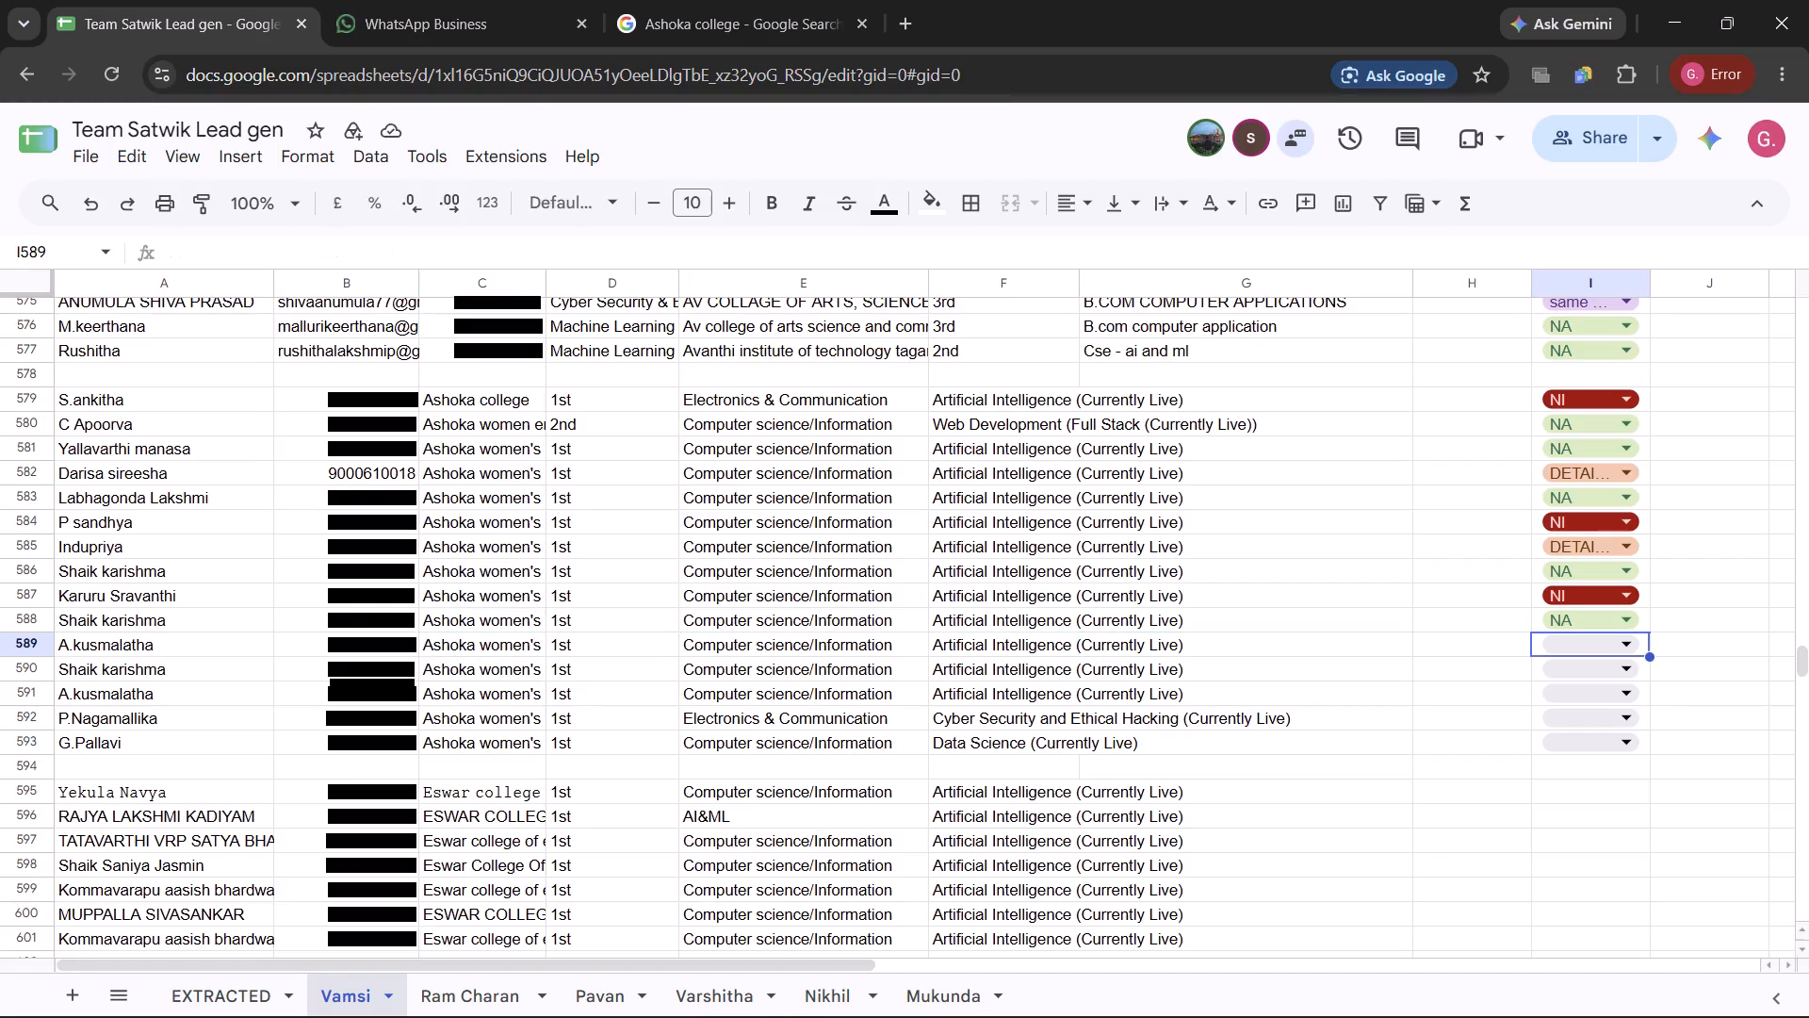
pyautogui.press('space')
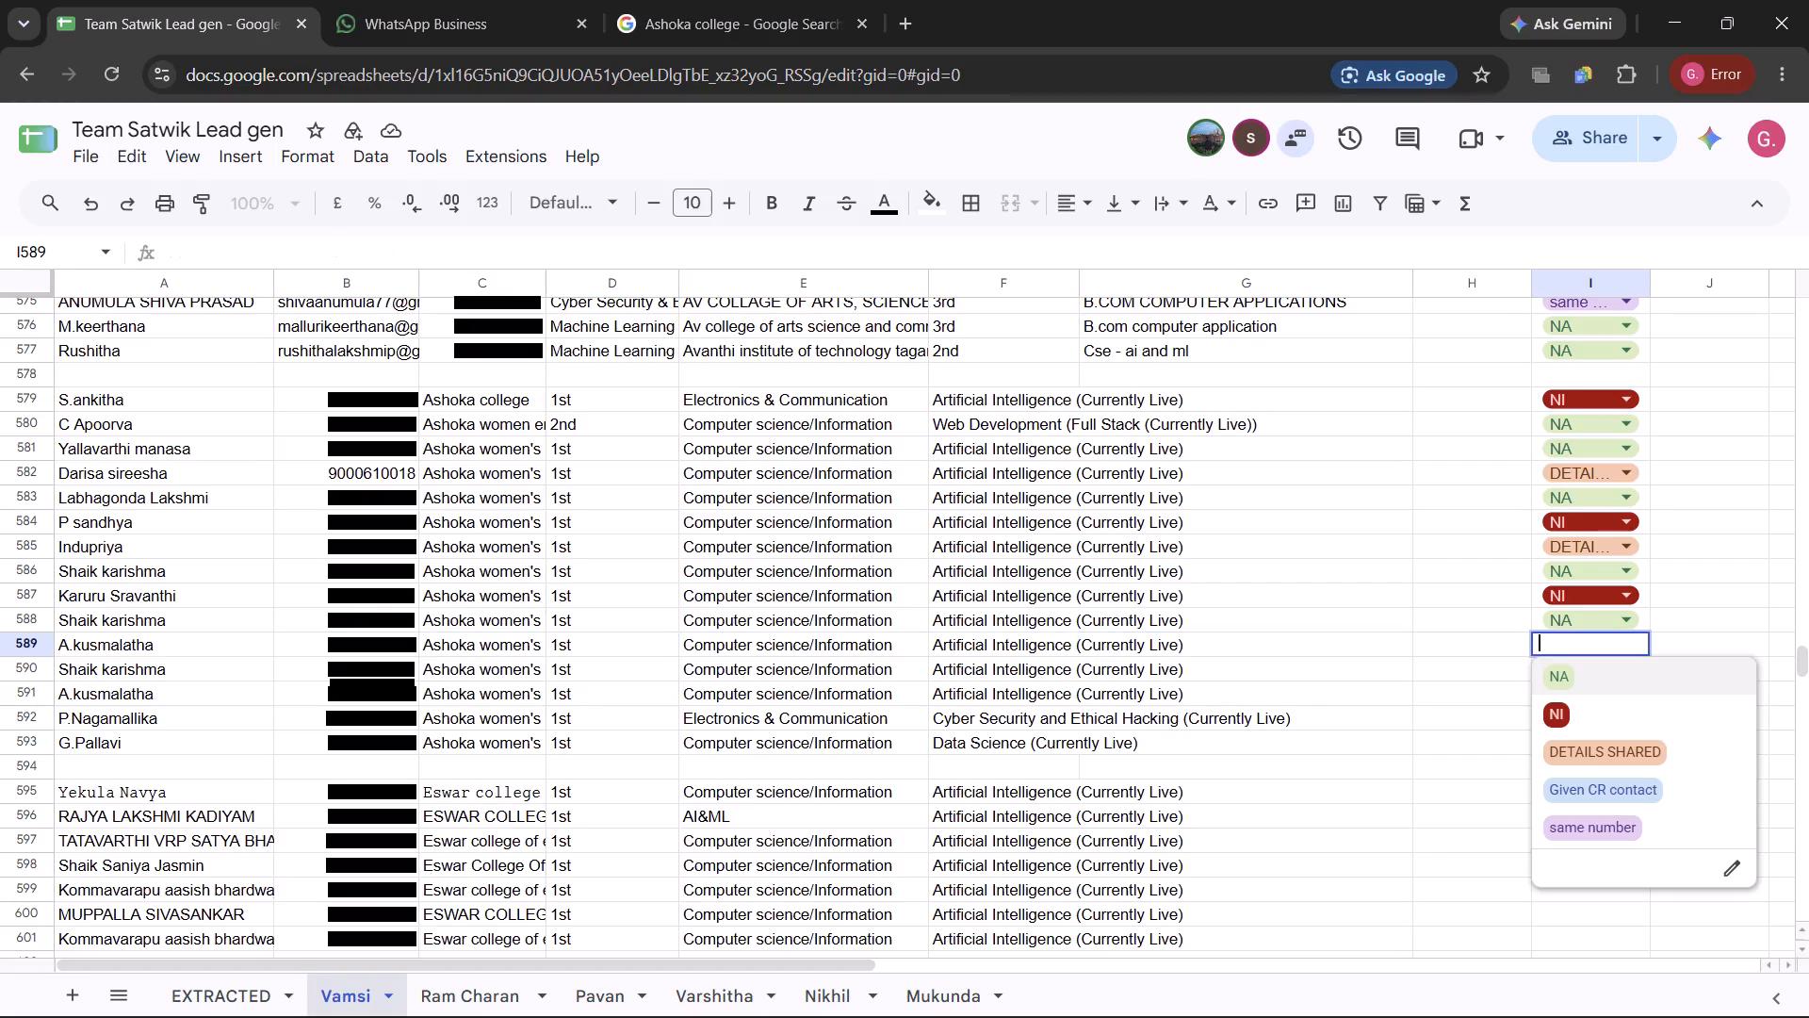
pyautogui.press('space')
pyautogui.press('Return')
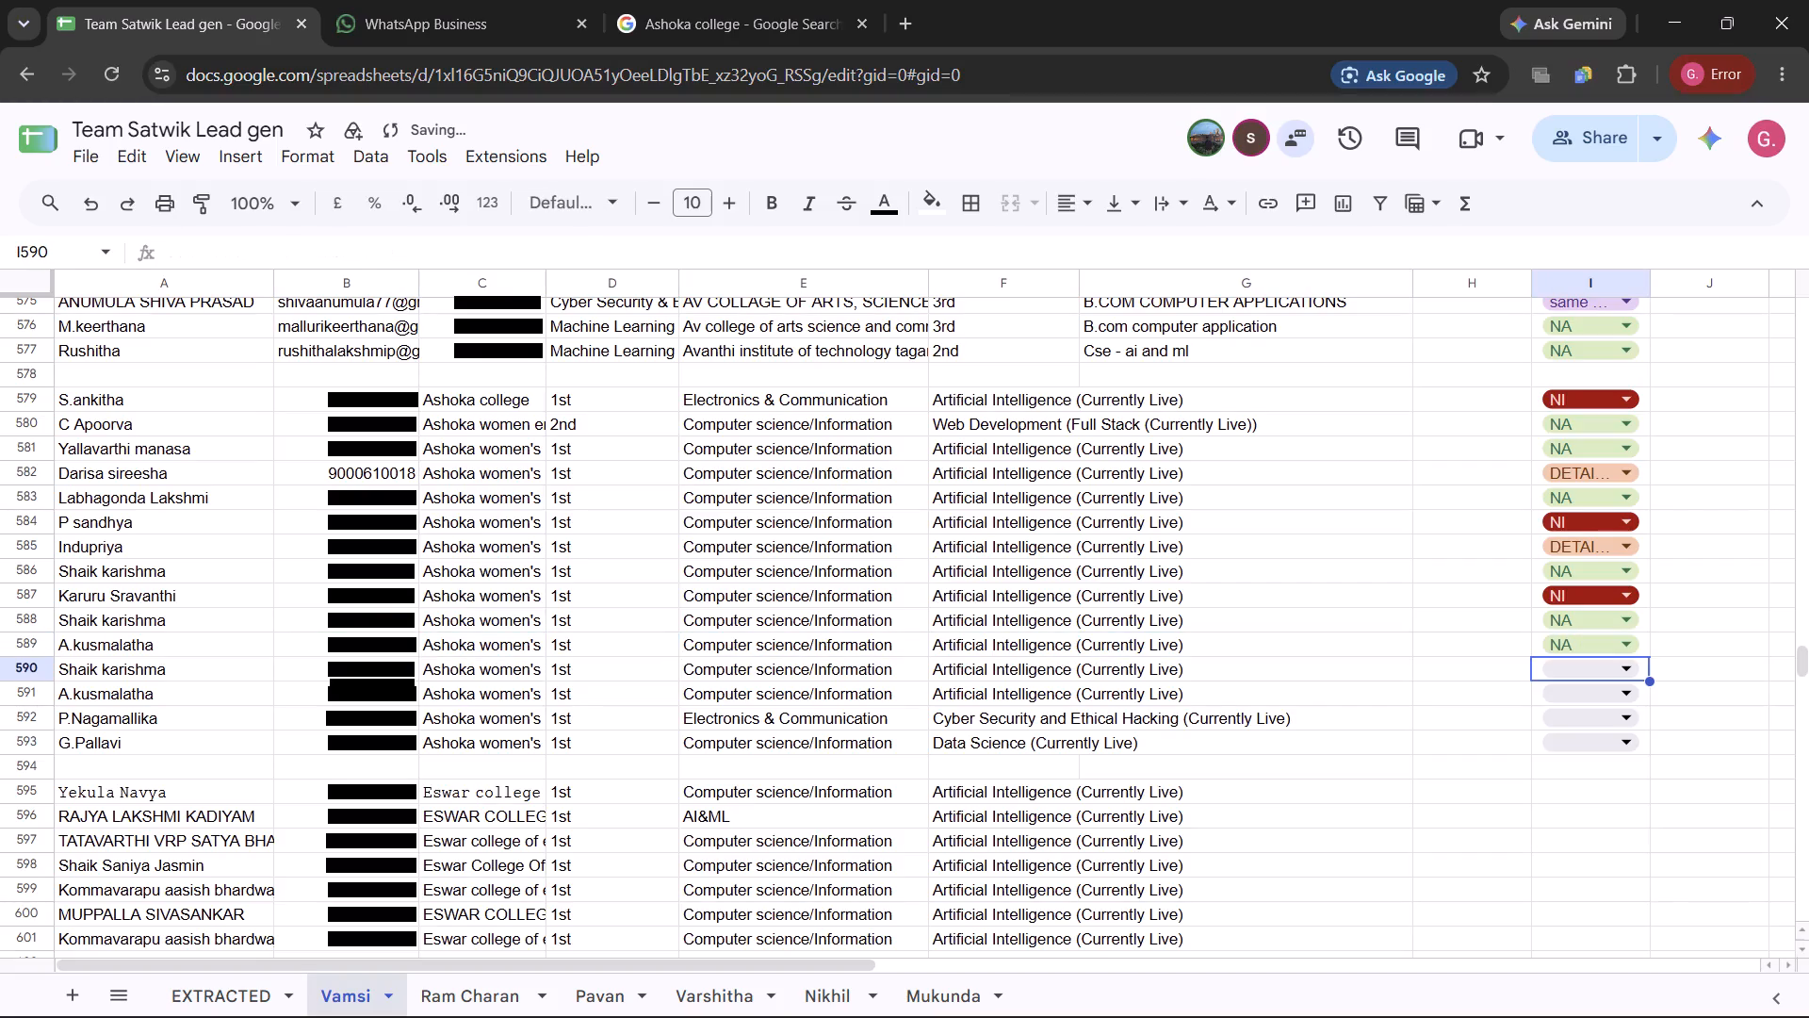
# Check the contact number for the lead in row 590 and set its column I follow-up status to "same number".
pyautogui.press('Left')
pyautogui.press('Left')
pyautogui.press('Left')
pyautogui.press('Left')
pyautogui.press('Left')
pyautogui.press('Left')
pyautogui.press('Left')
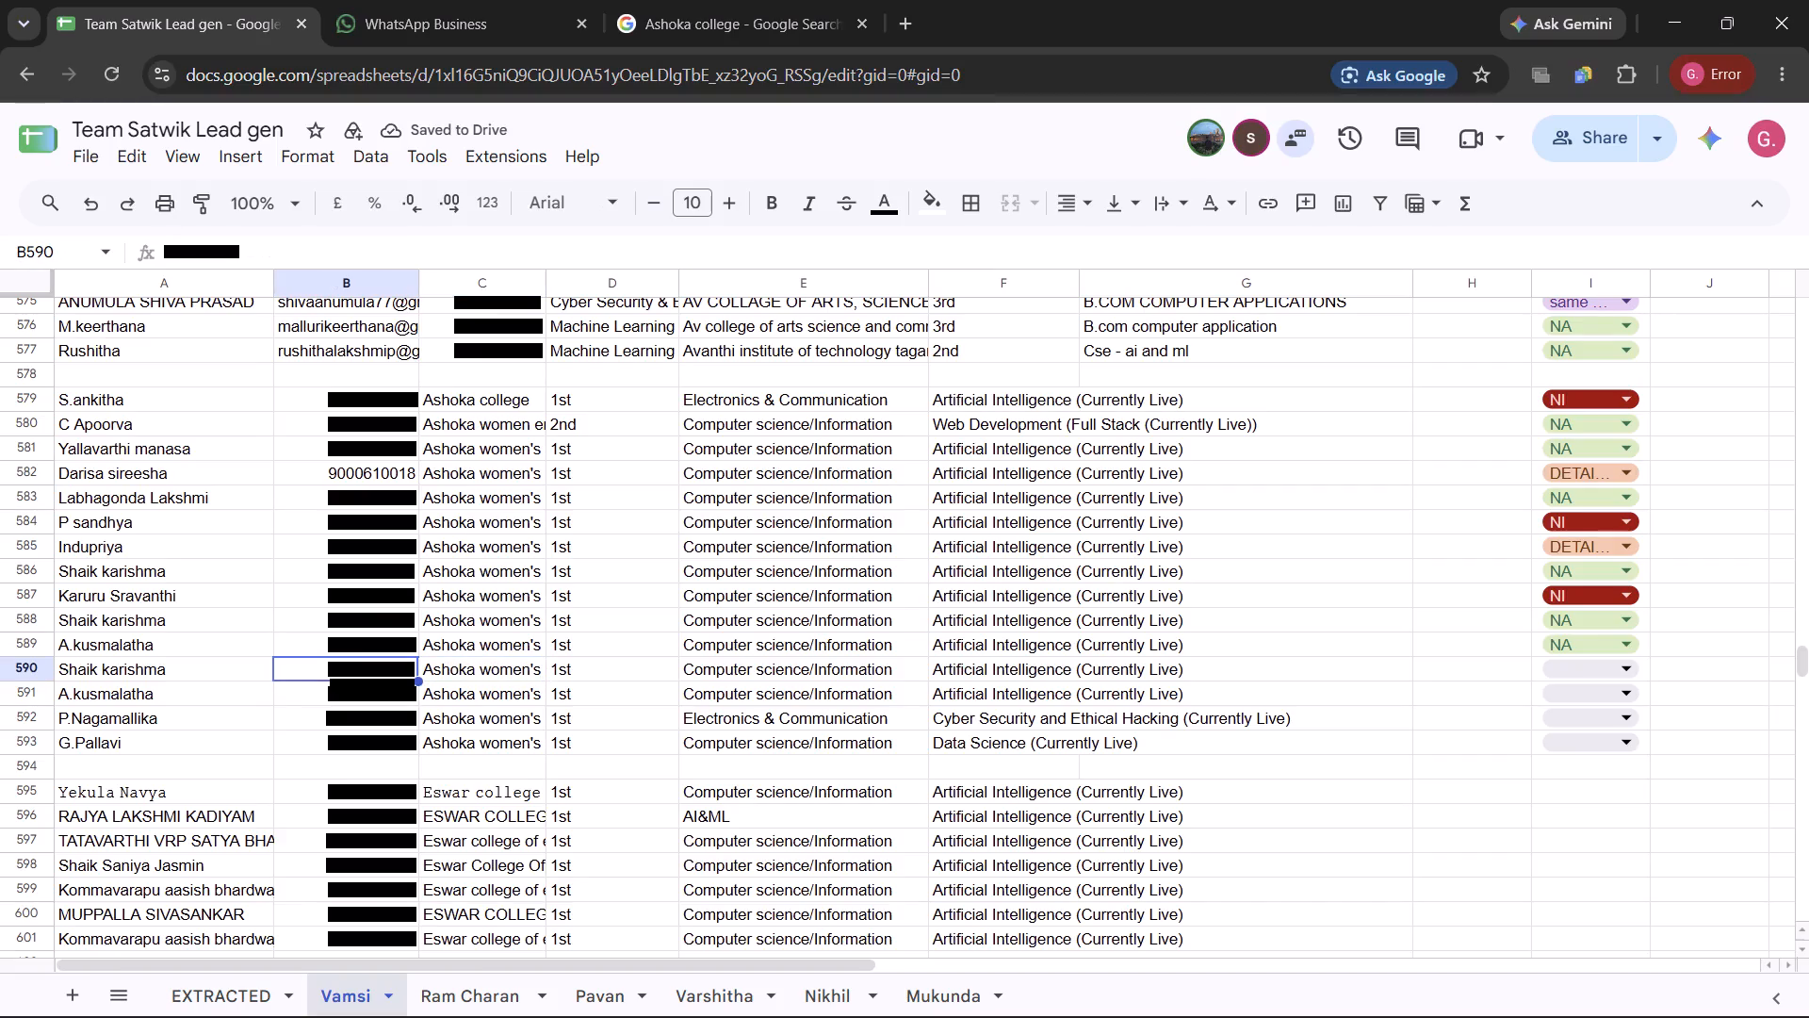
pyautogui.press('Right')
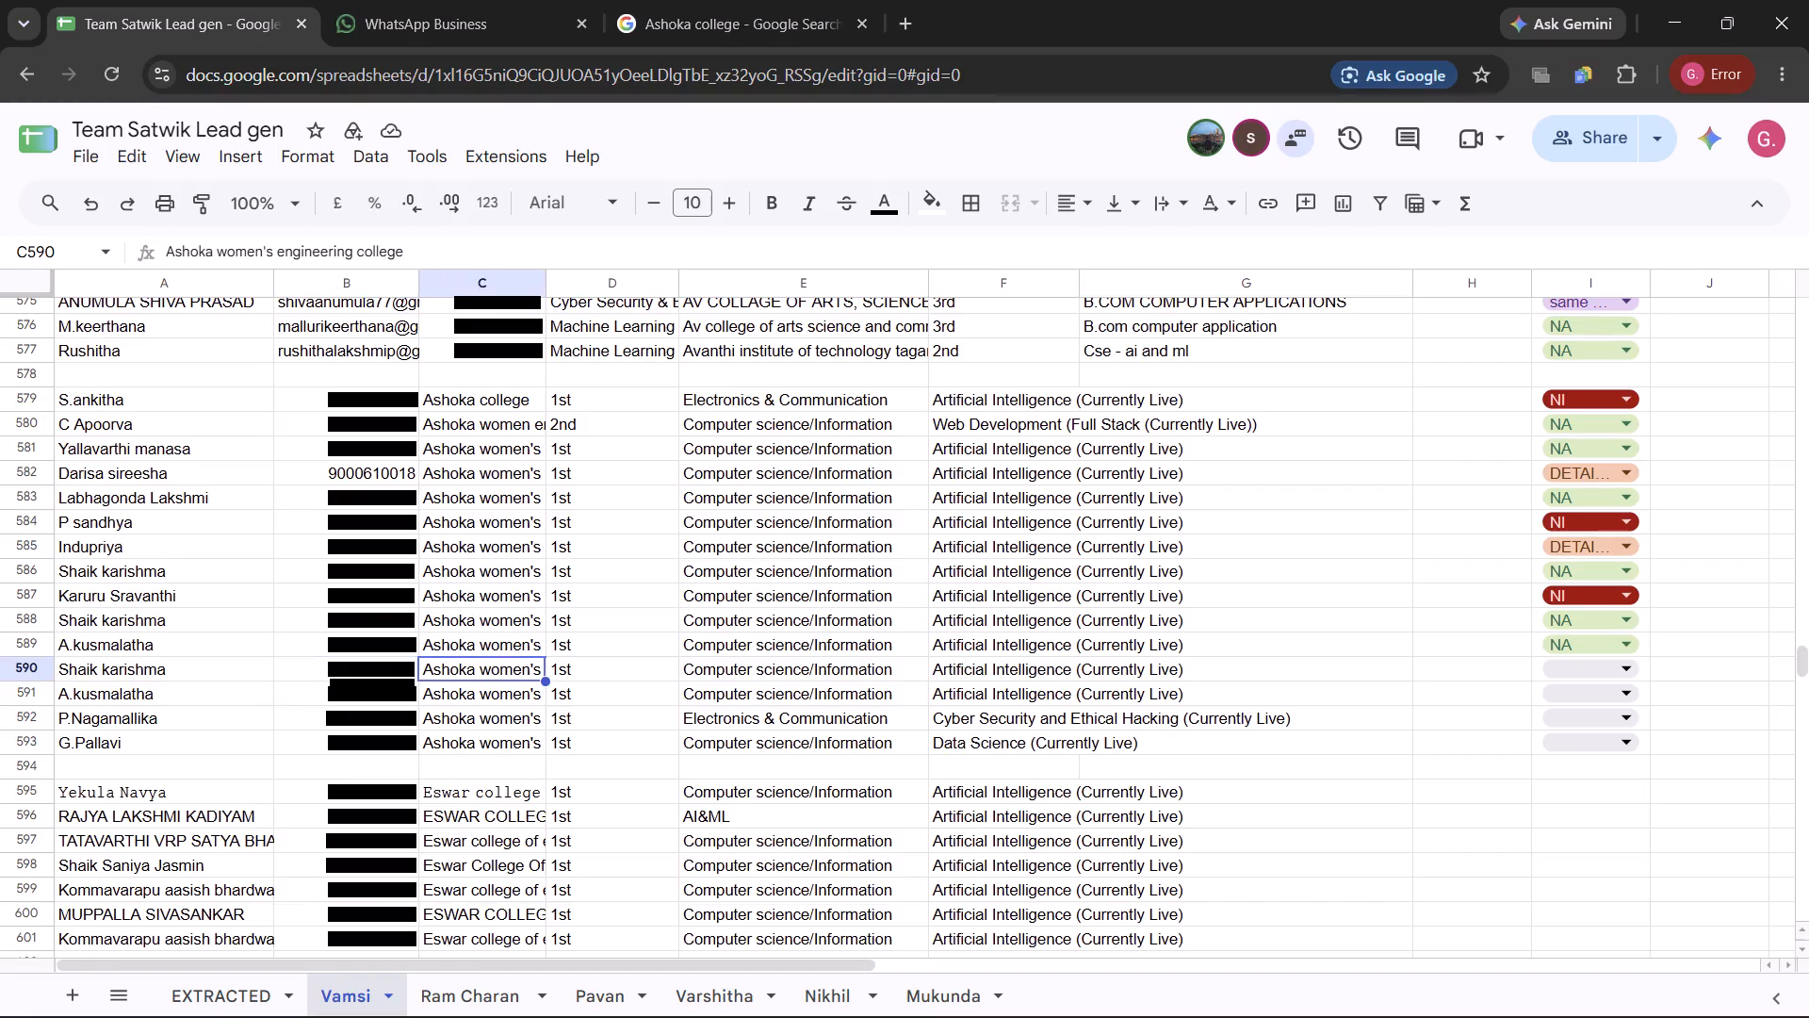
pyautogui.press('Right')
pyautogui.press('Right')
pyautogui.press('Right')
pyautogui.press('Right')
pyautogui.press('Right')
pyautogui.press('Right')
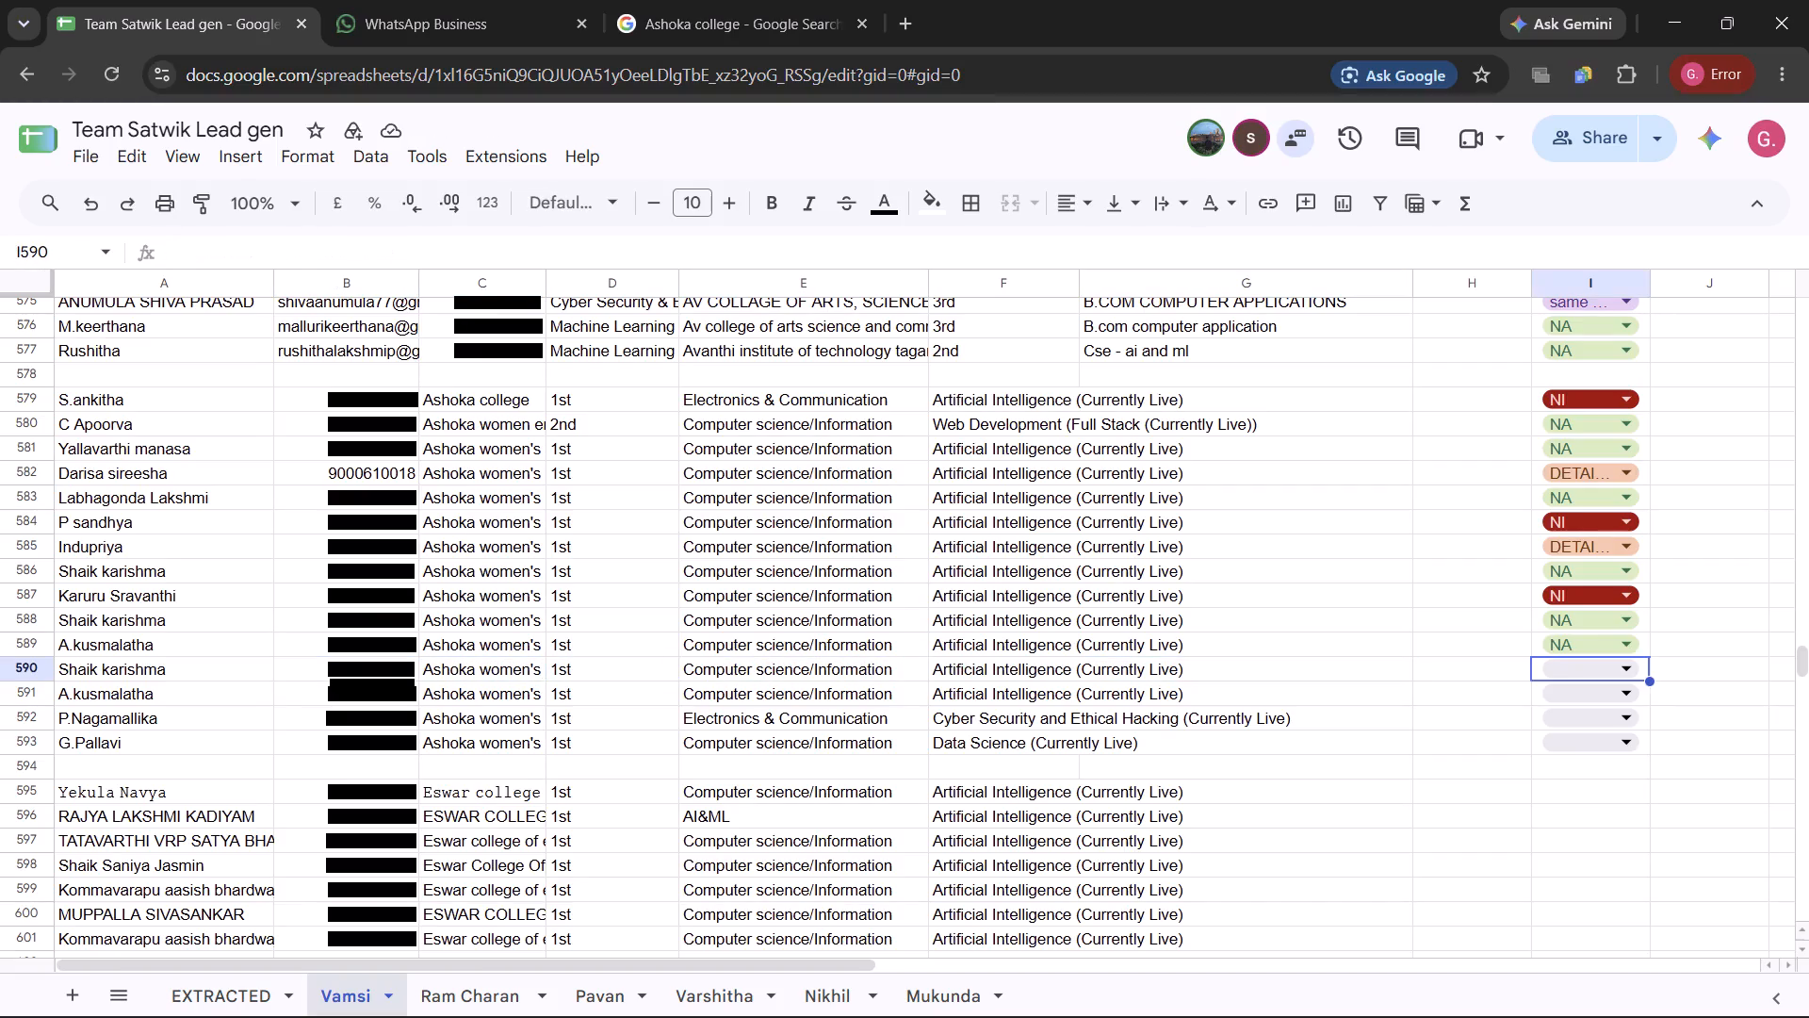
pyautogui.press('space')
pyautogui.press('Down')
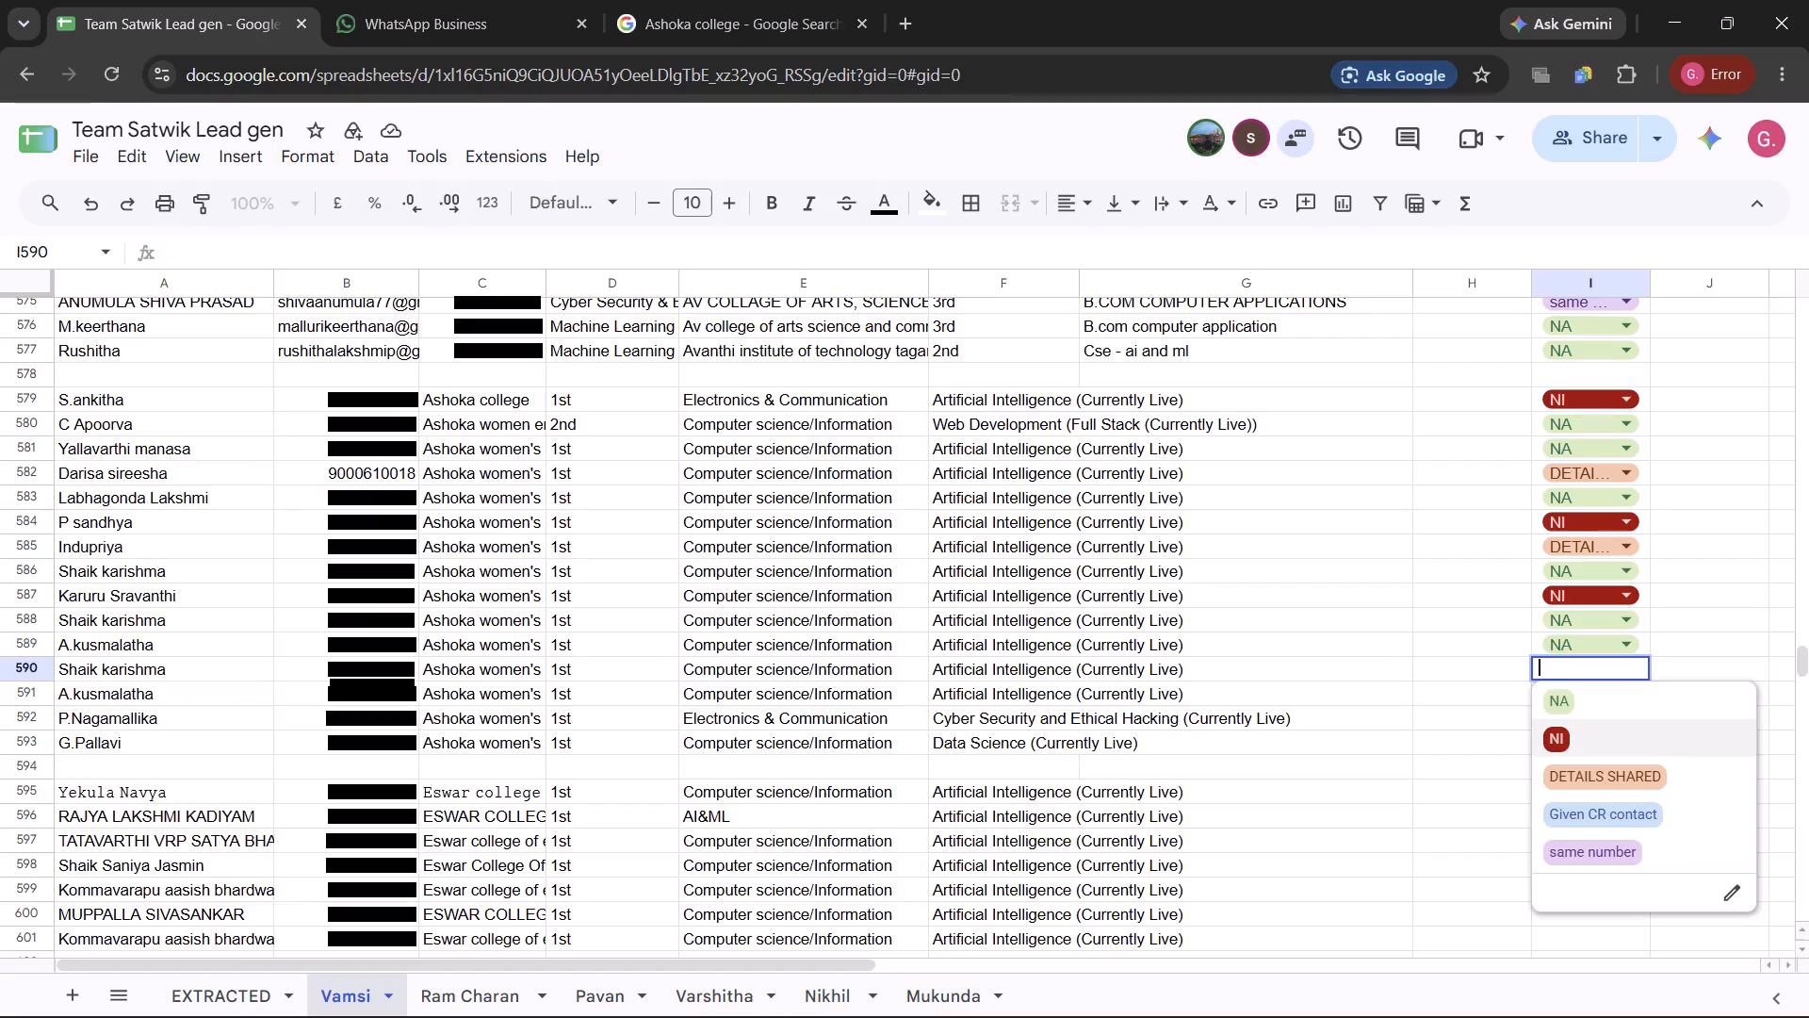
pyautogui.press('Down')
pyautogui.press('Down')
pyautogui.press('Down')
pyautogui.press('Down')
pyautogui.press('Up')
pyautogui.press('Return')
# Check the contact number in column B for the lead in row 591.
pyautogui.press('Left')
pyautogui.press('Left')
pyautogui.press('Left')
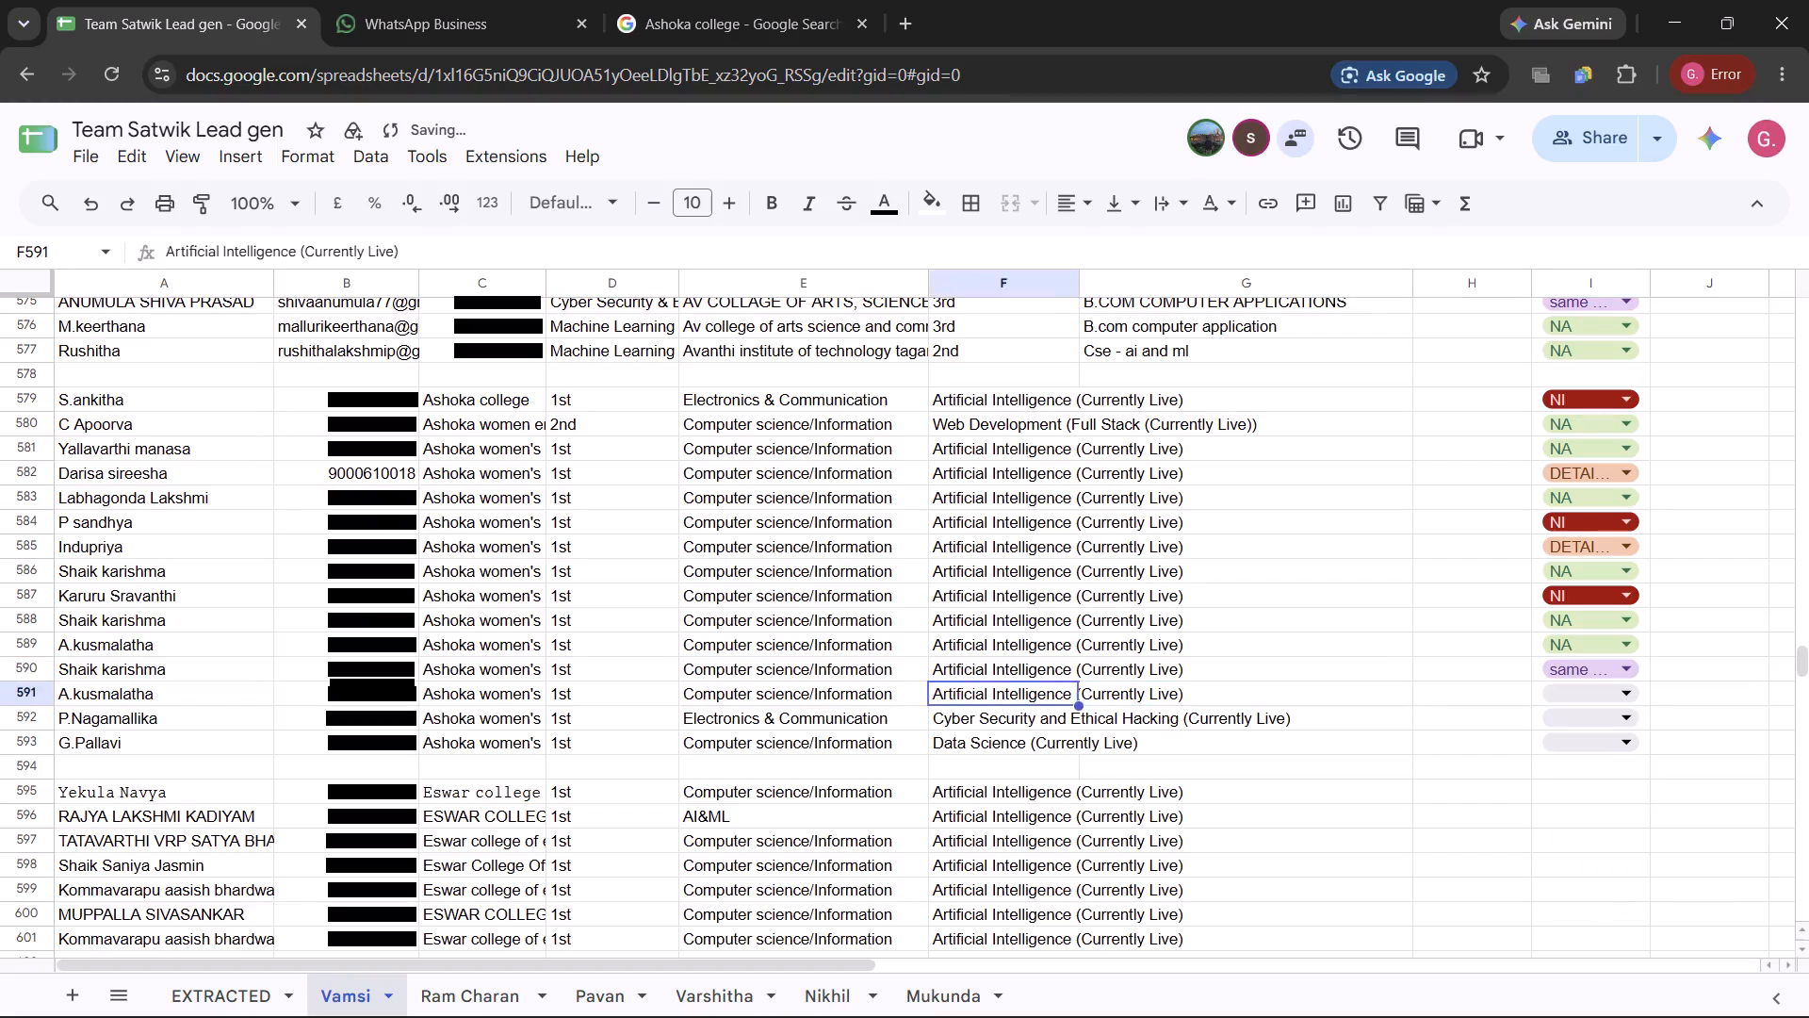
pyautogui.press('Left')
pyautogui.press('Left')
pyautogui.press('Left')
pyautogui.press('Left')
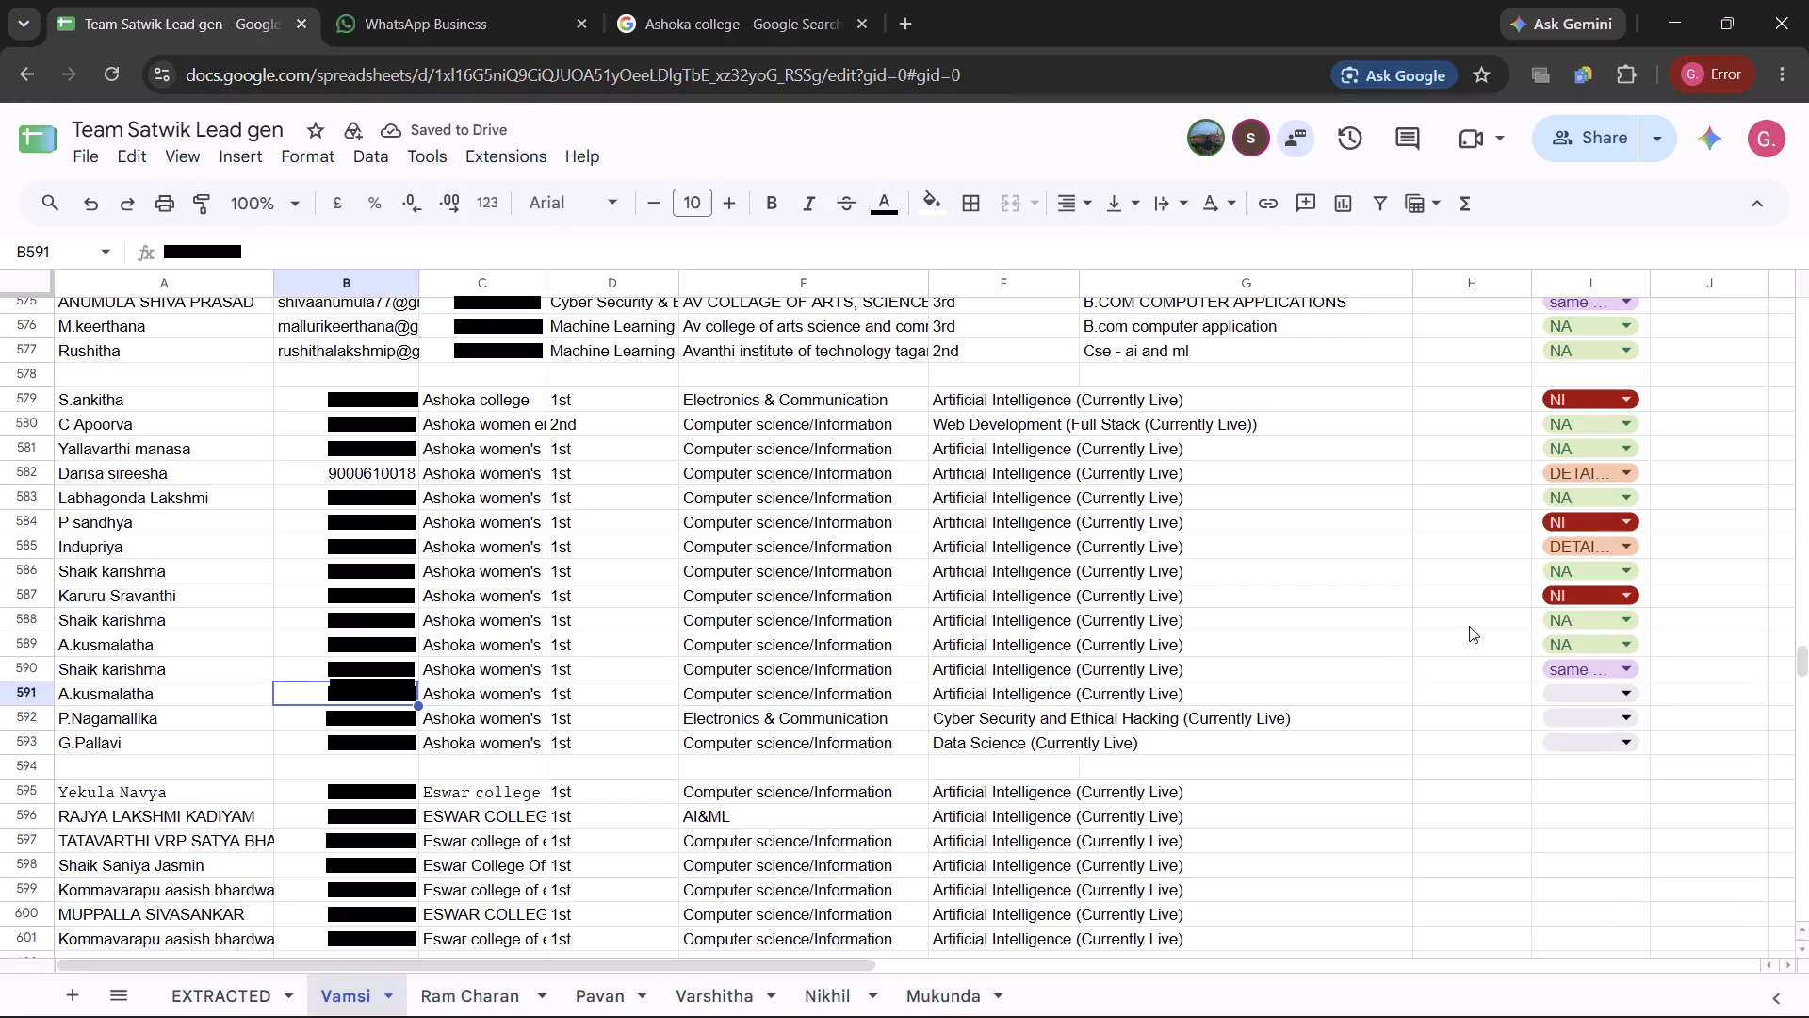
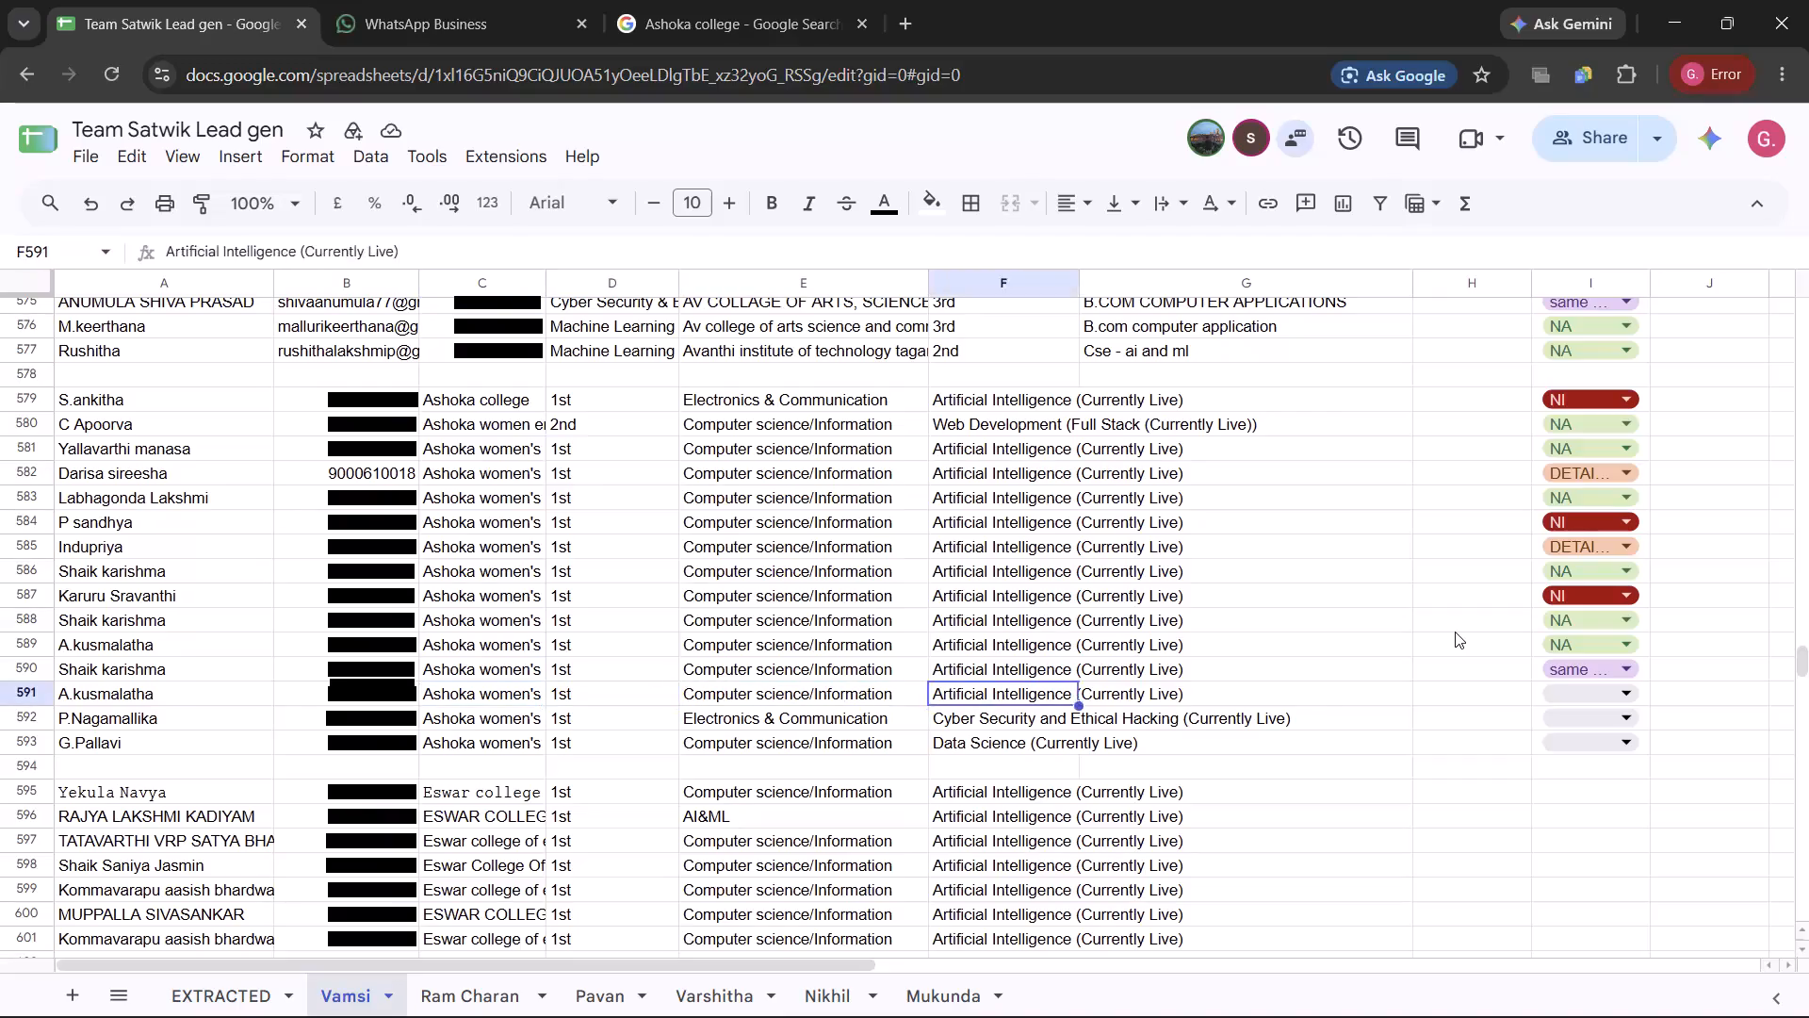
# Set the column I follow-up status for the lead in row 591 to NA.
pyautogui.press('Right')
pyautogui.press('Right')
pyautogui.press('Right')
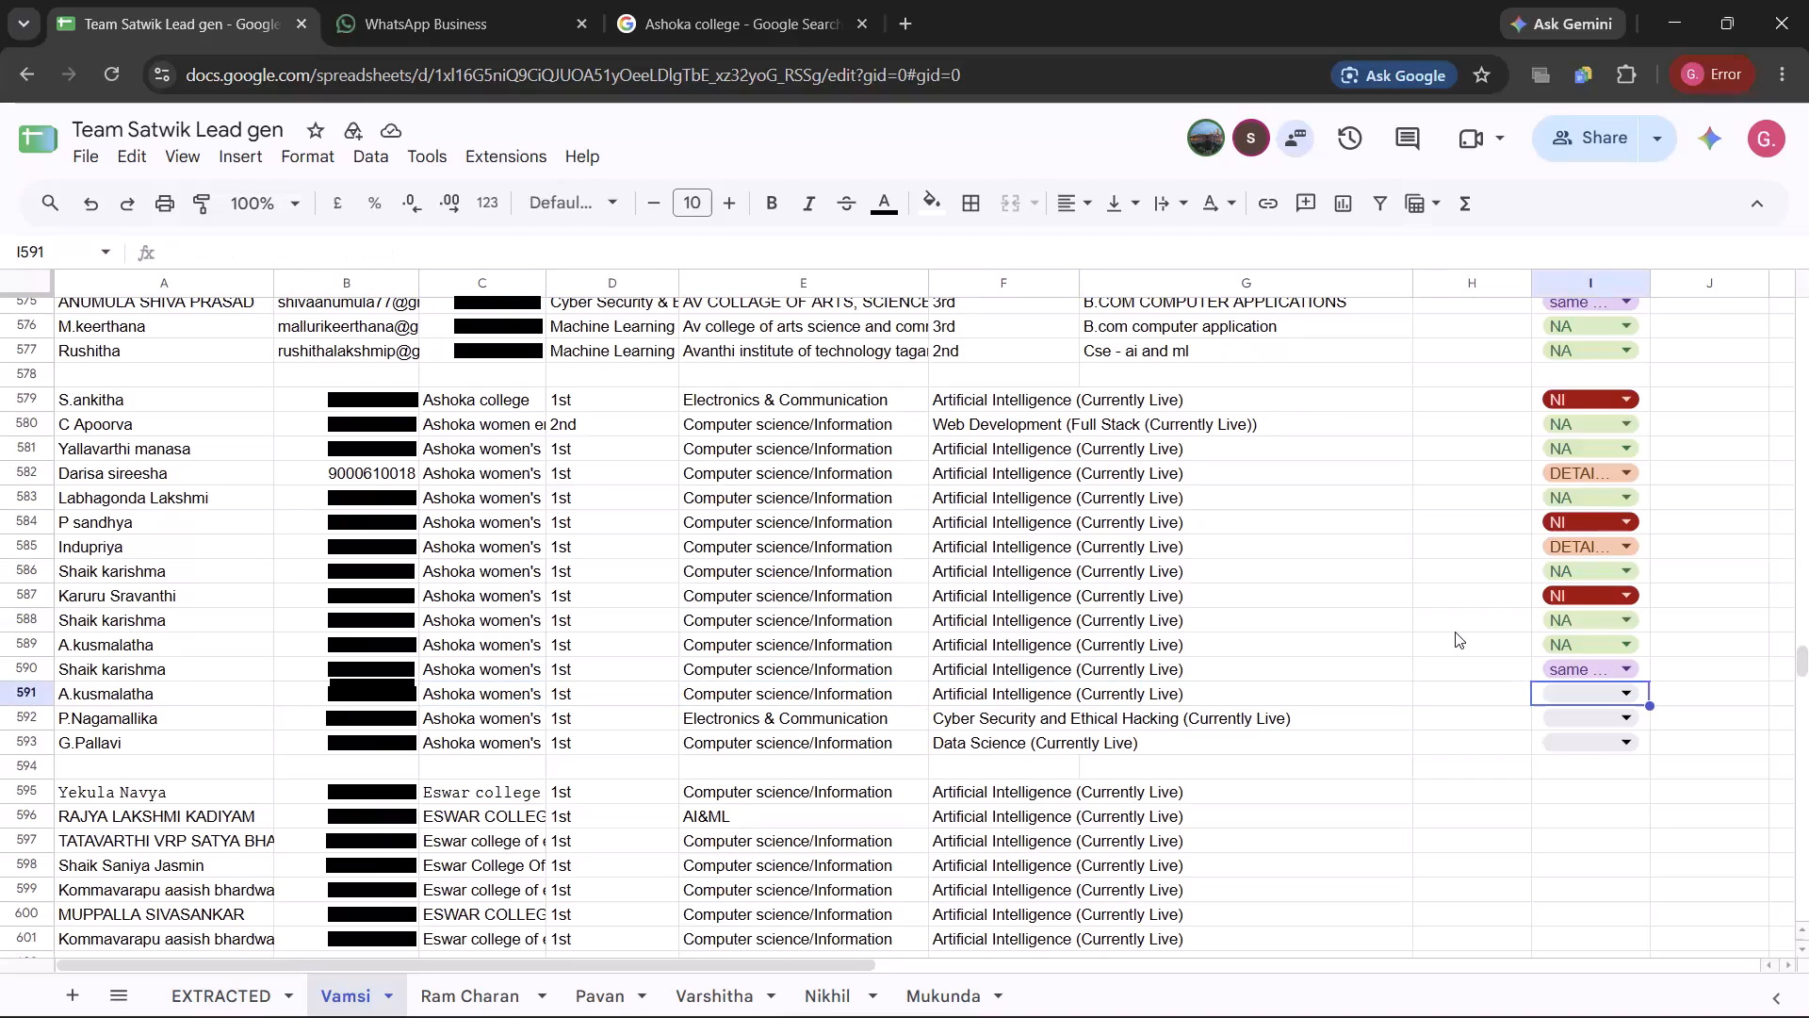
pyautogui.press('space')
pyautogui.press('Return')
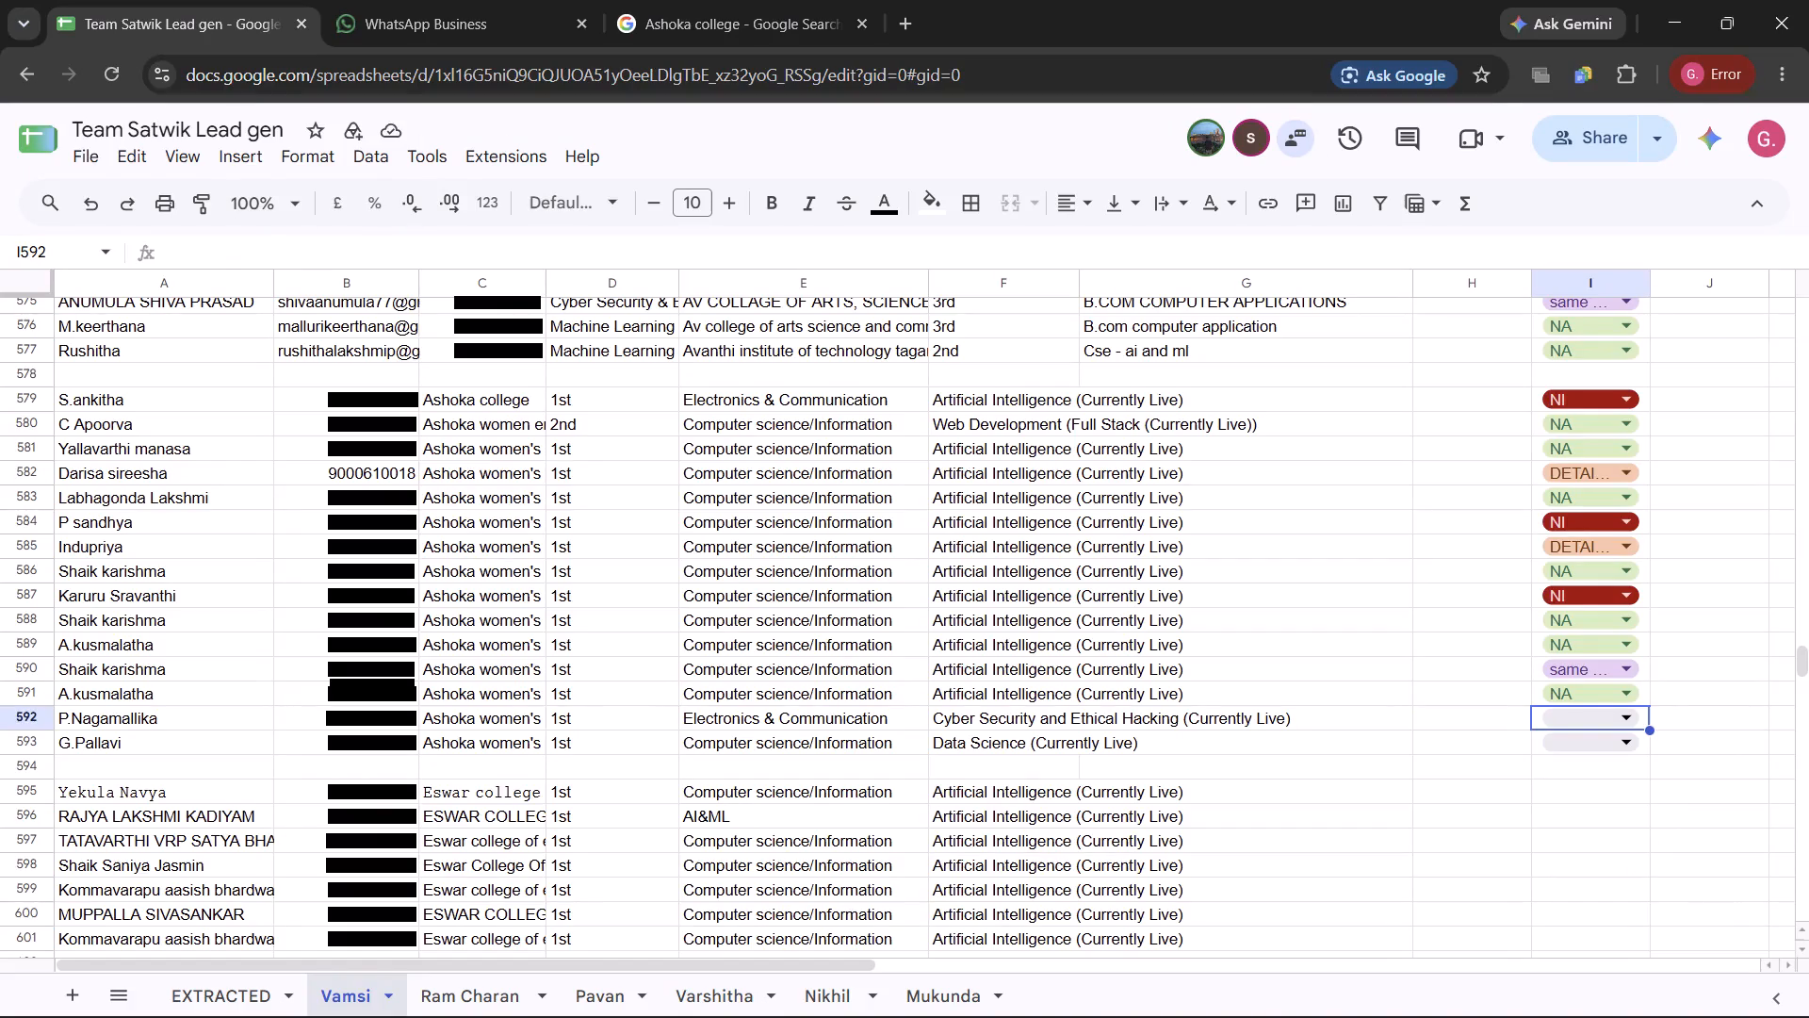
# Set the column I follow-up status for the lead in row 592 to NA.
pyautogui.press('space')
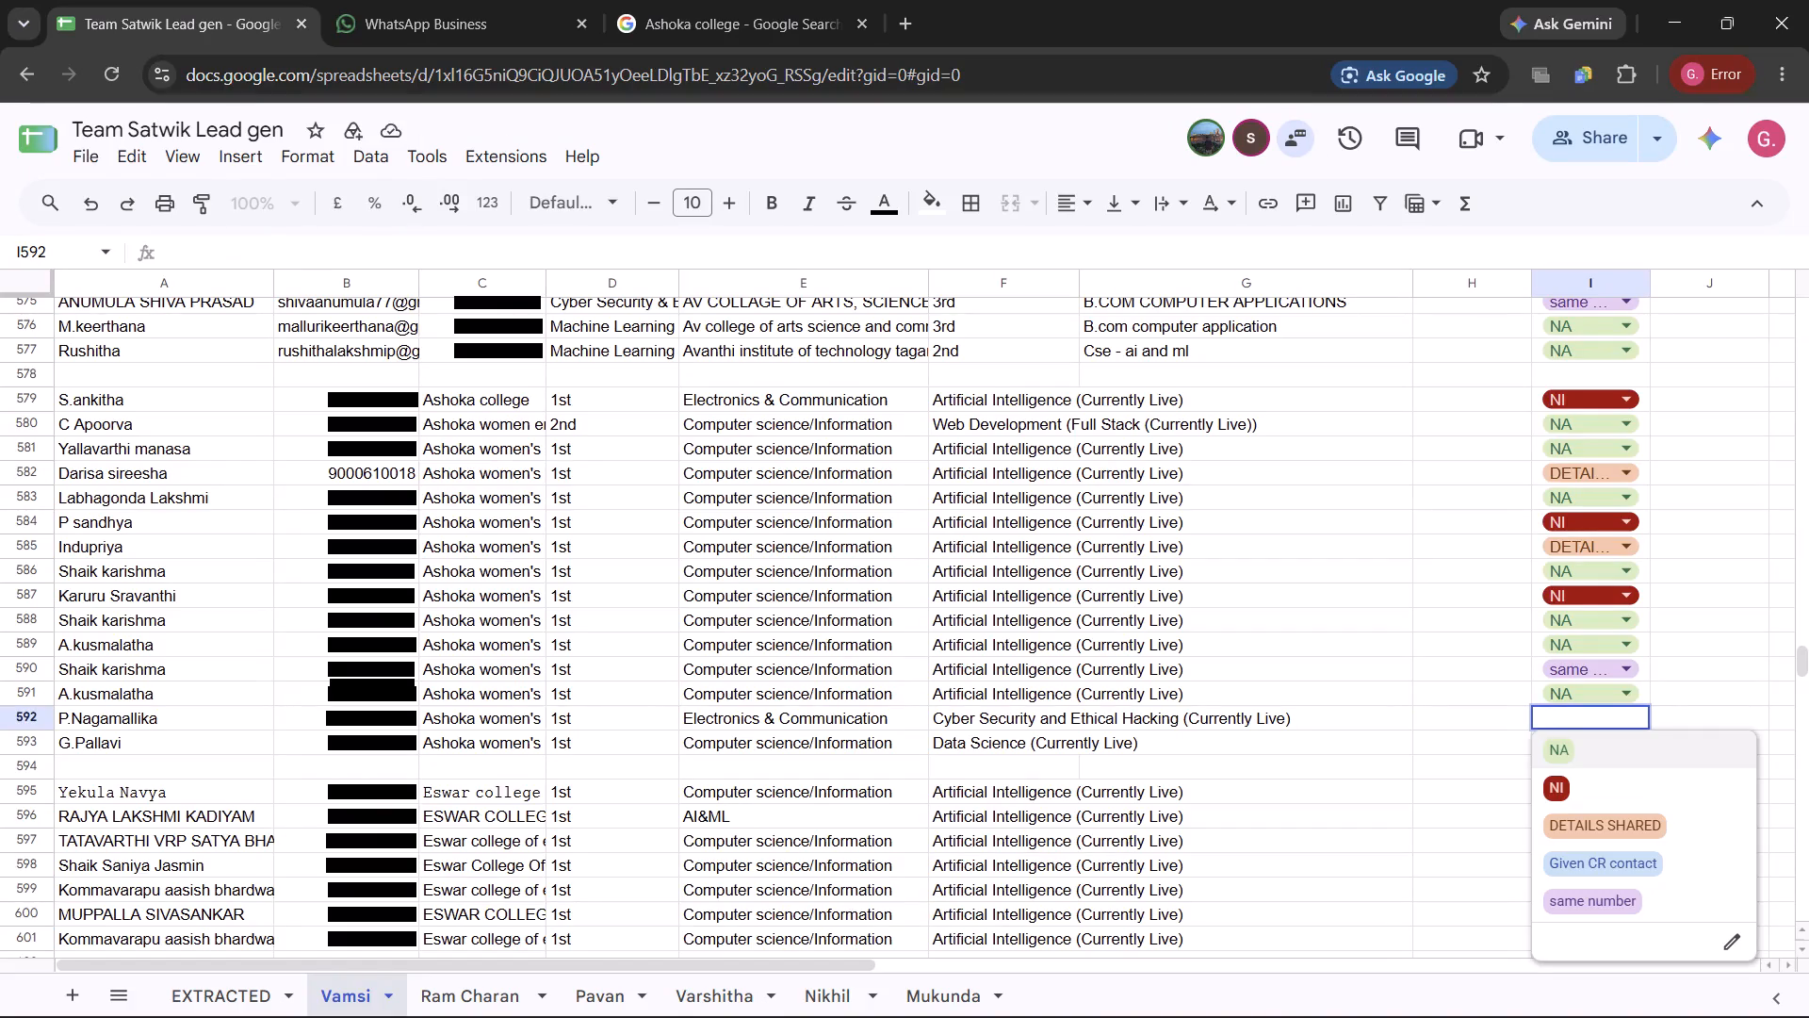
pyautogui.press('Return')
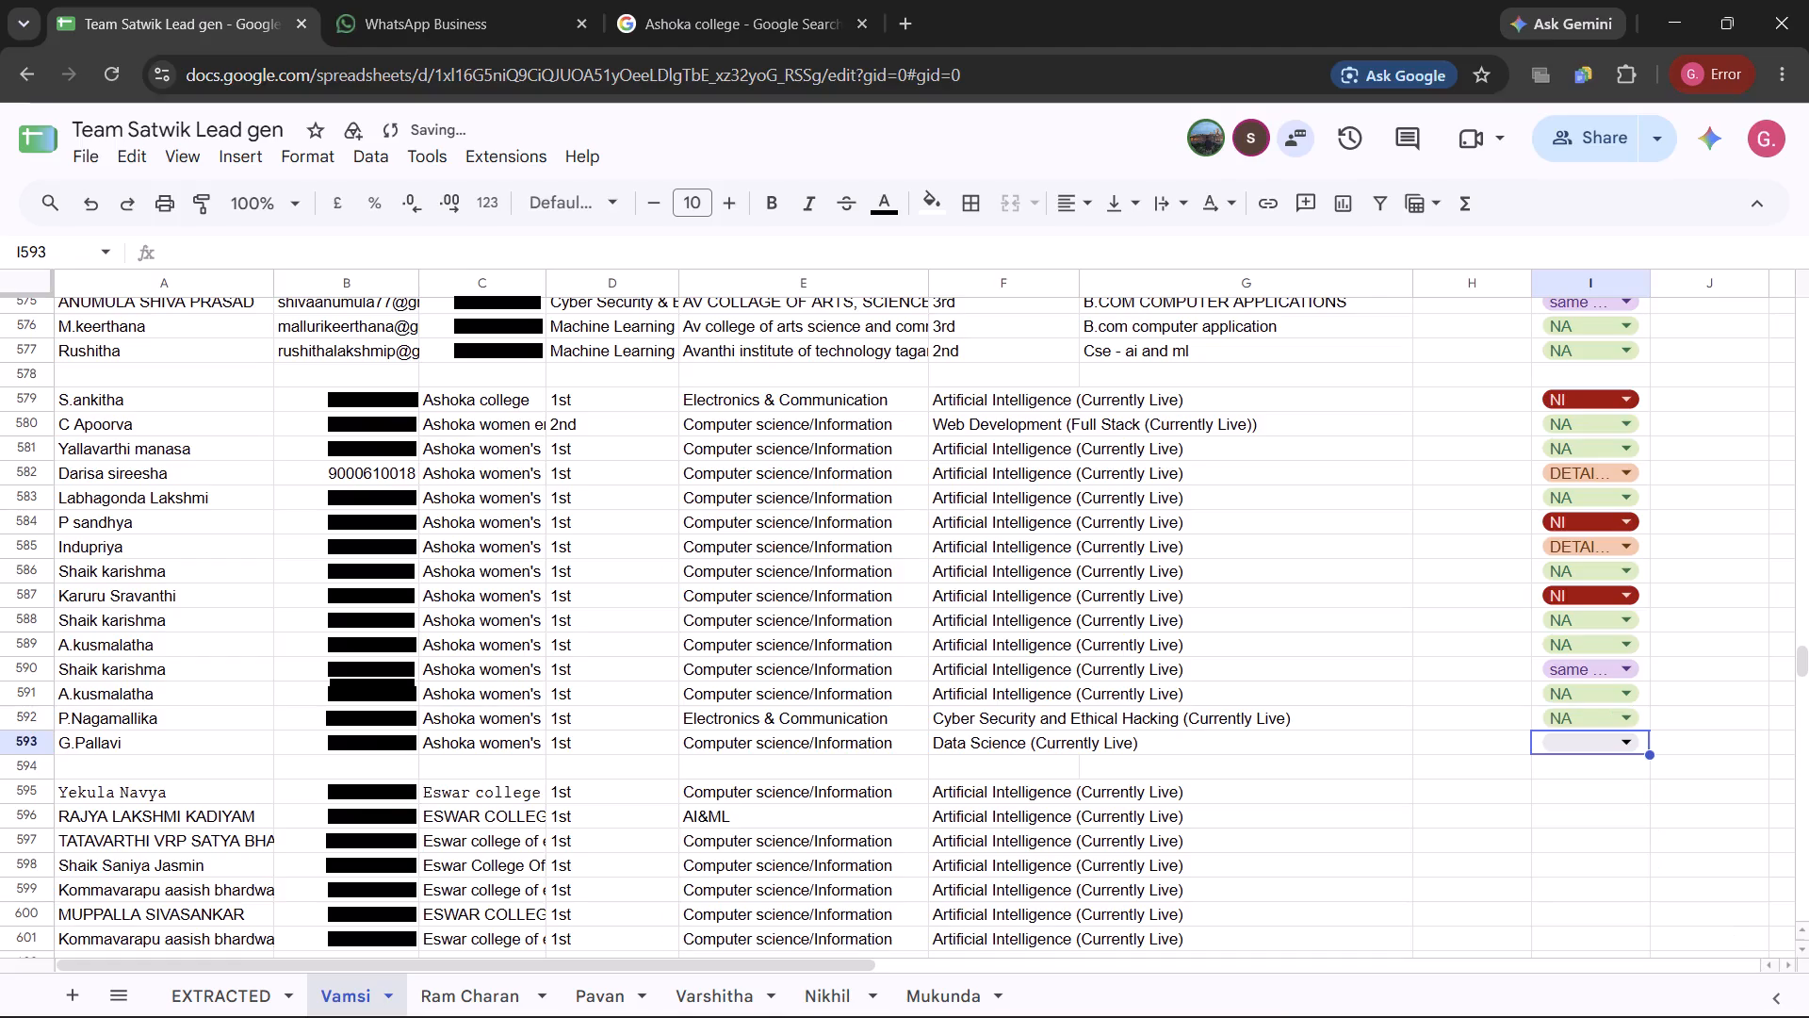
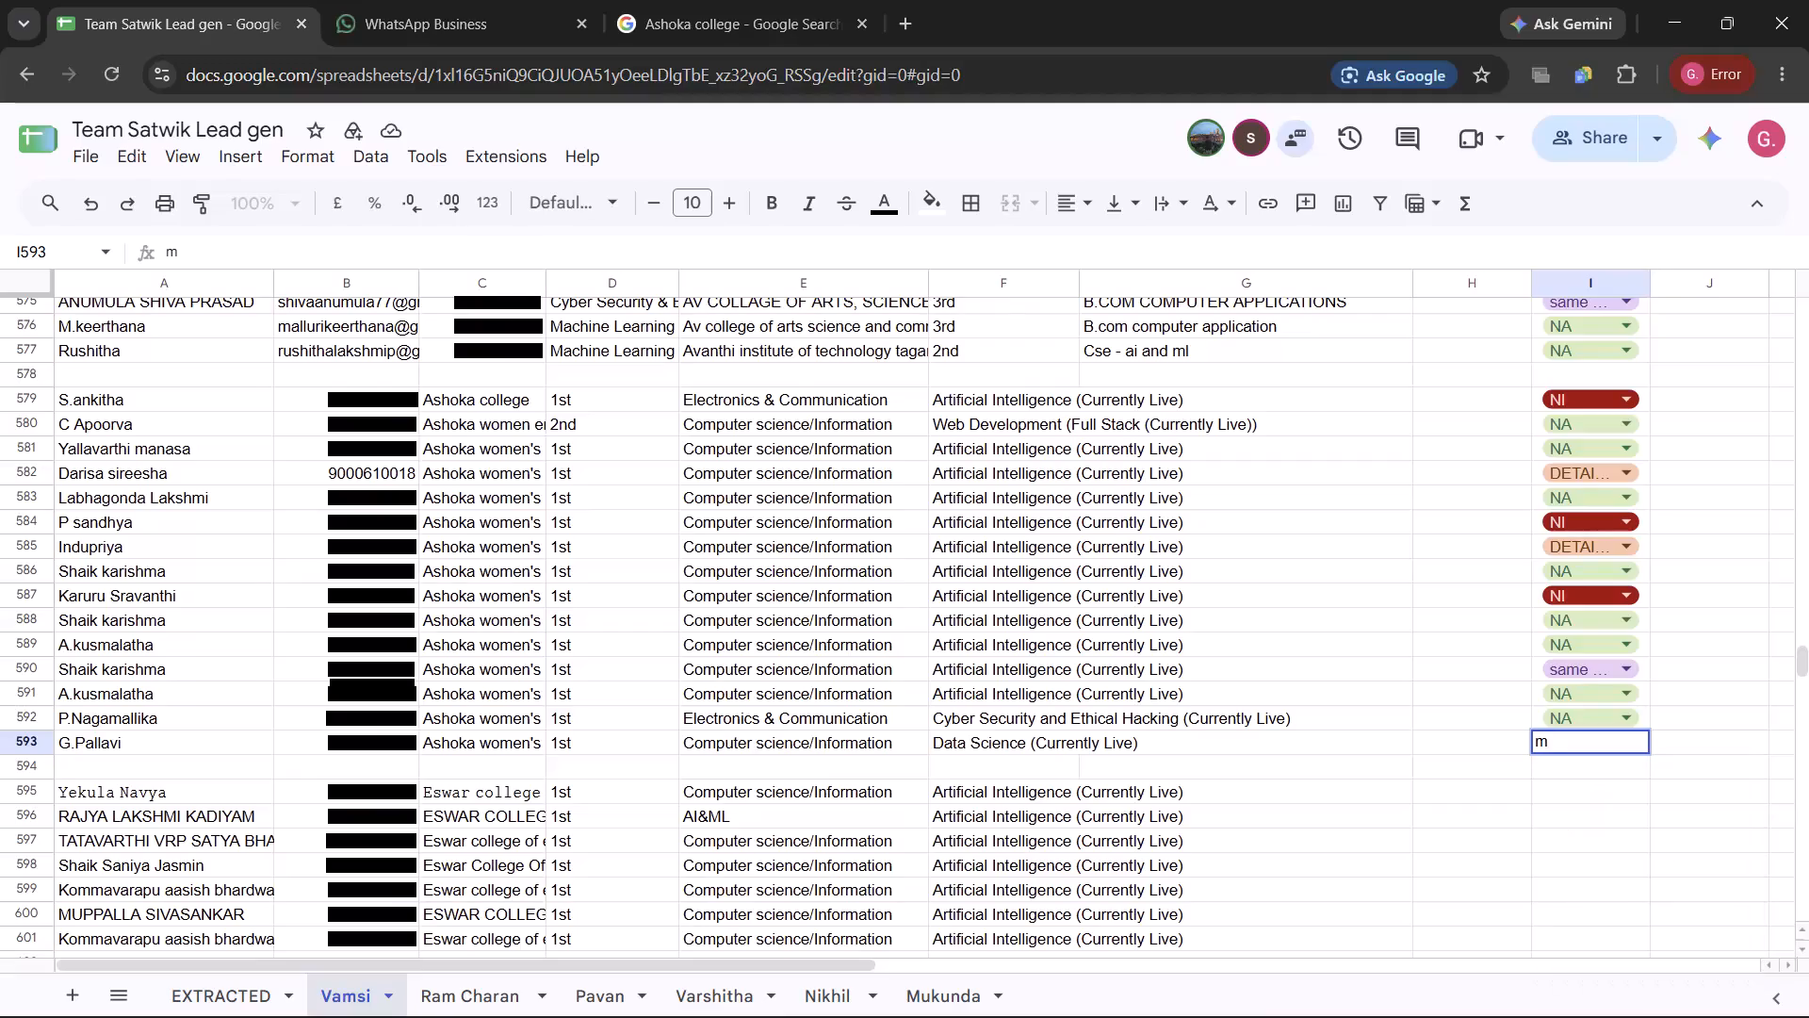
# Set the column I follow-up status for the lead in row 593 to NA.
pyautogui.press('BackSpace')
pyautogui.press('space')
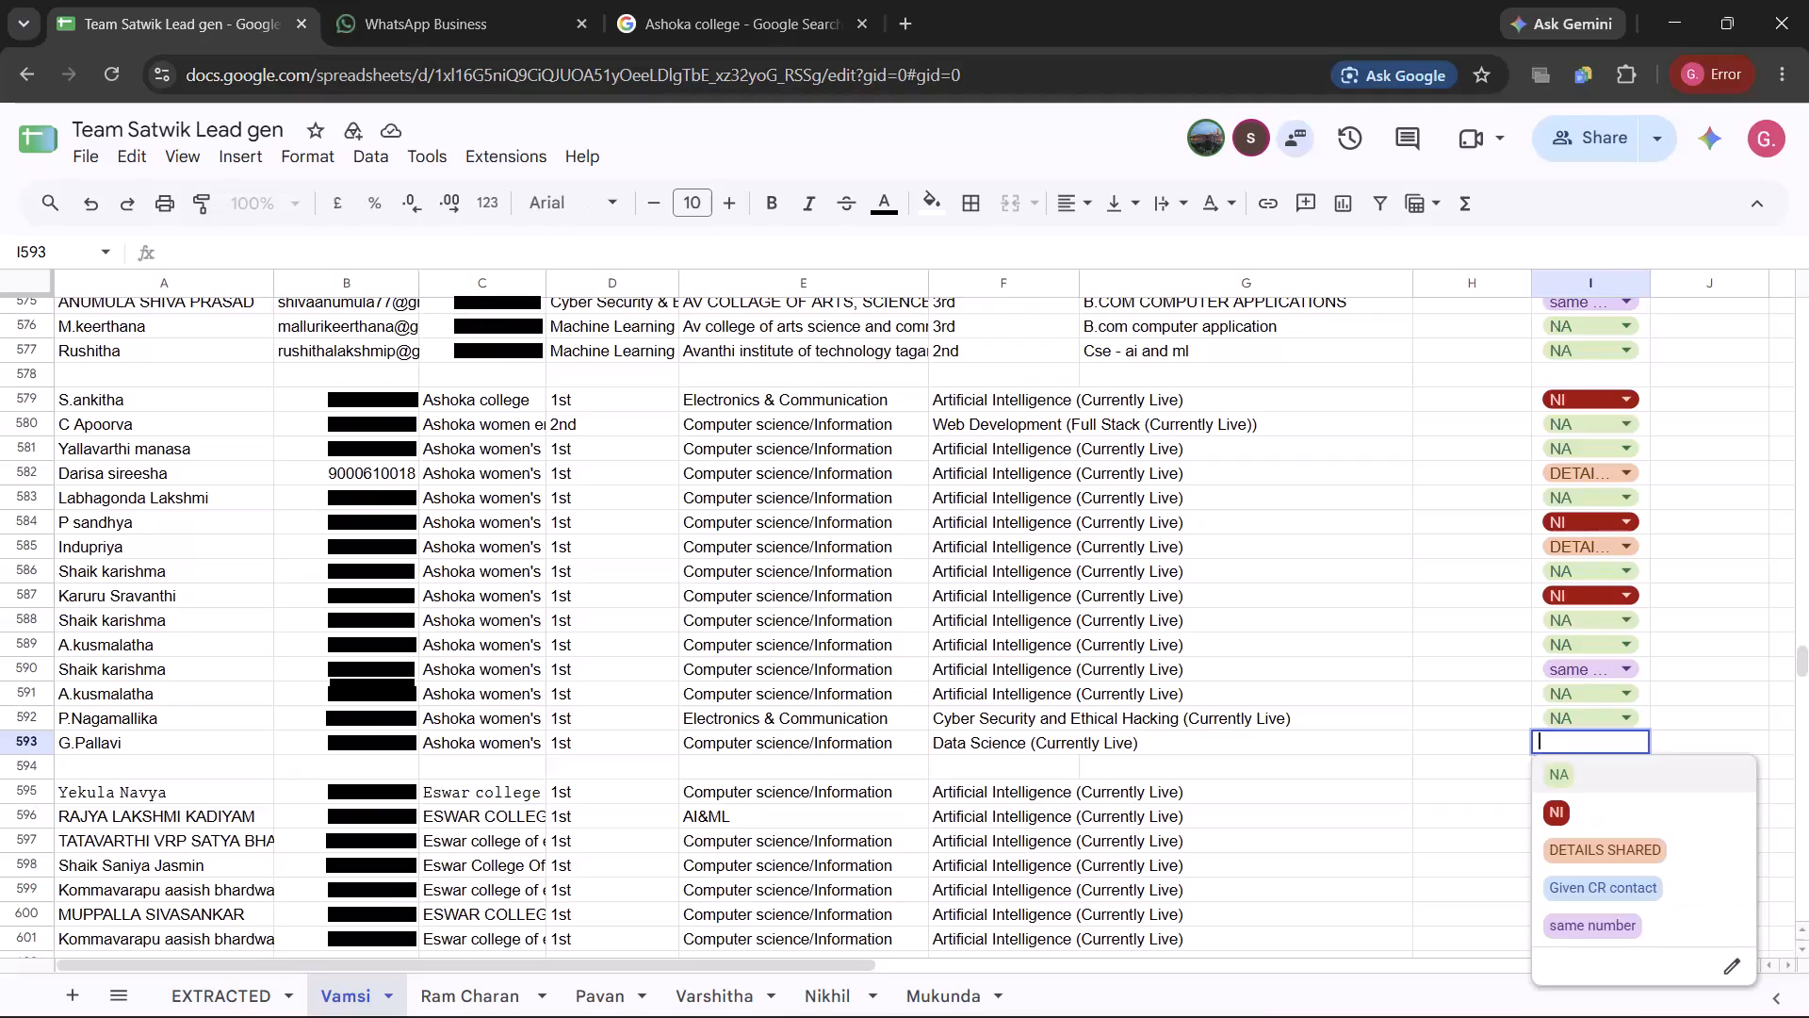
pyautogui.press('Return')
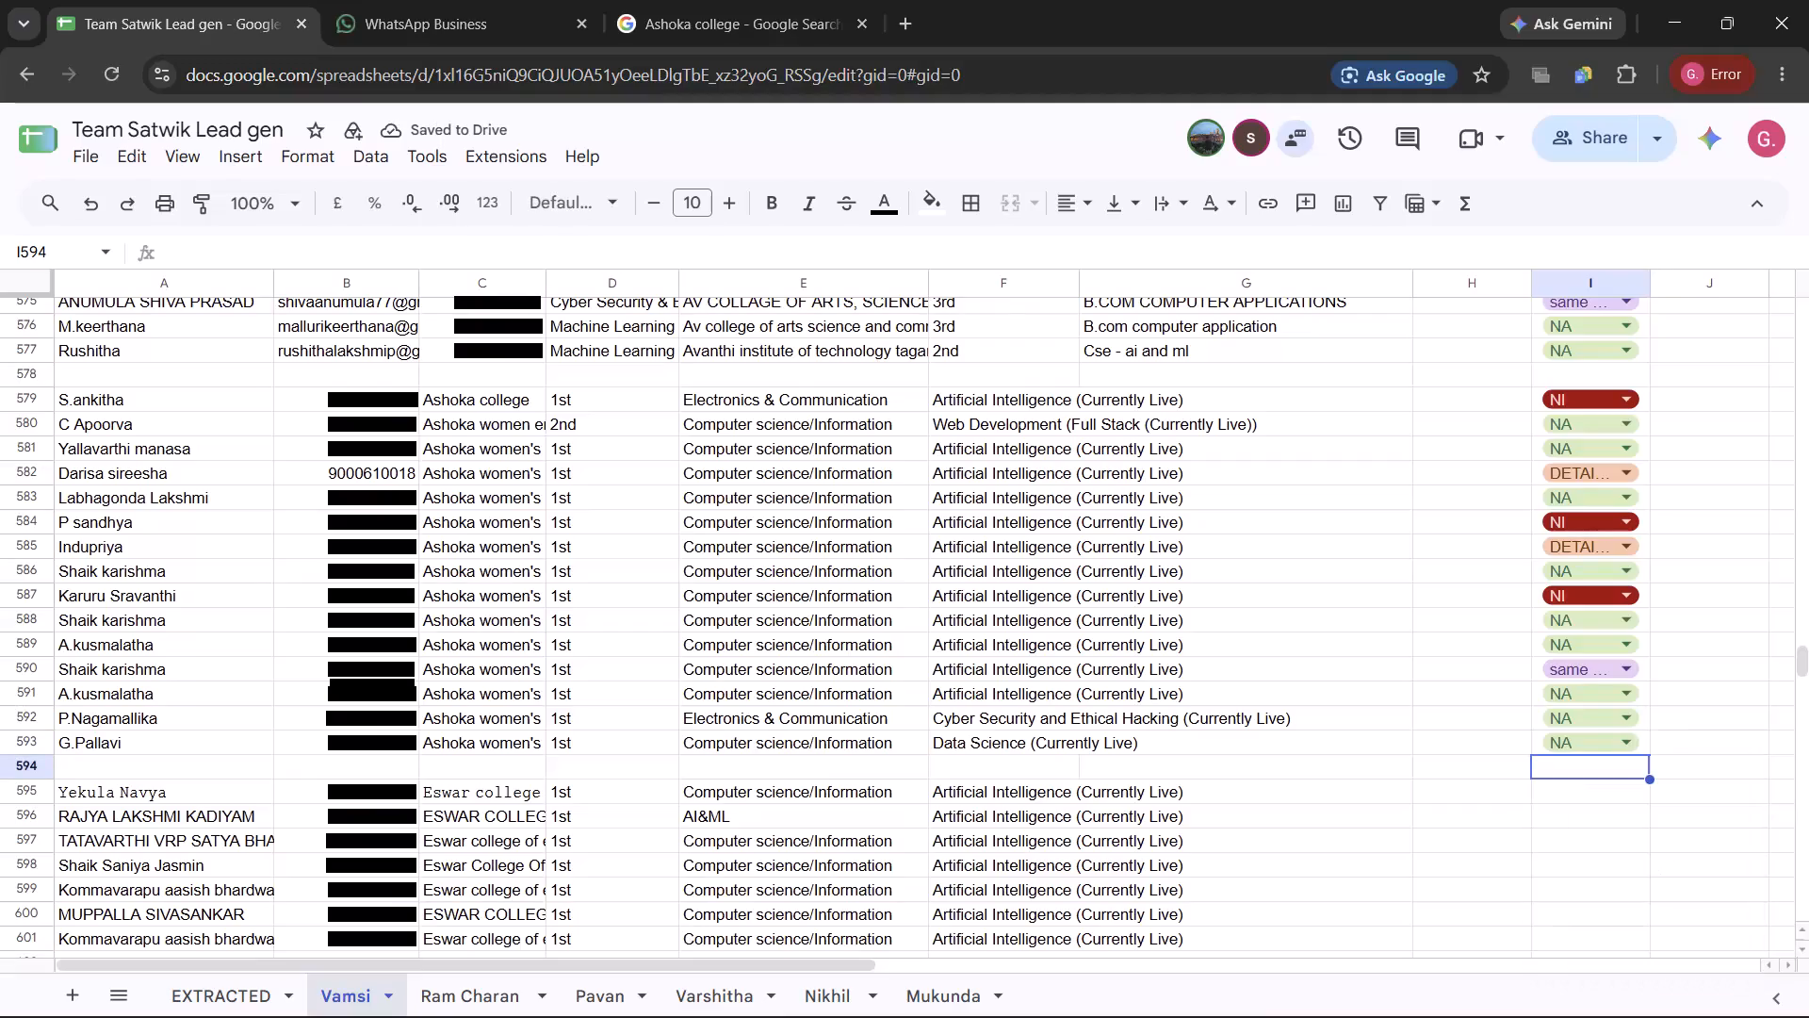
# Copy the blank status dropdowns from I555:I557 and paste them into column I starting at row 595.
pyautogui.scroll(4, 1455, 632)
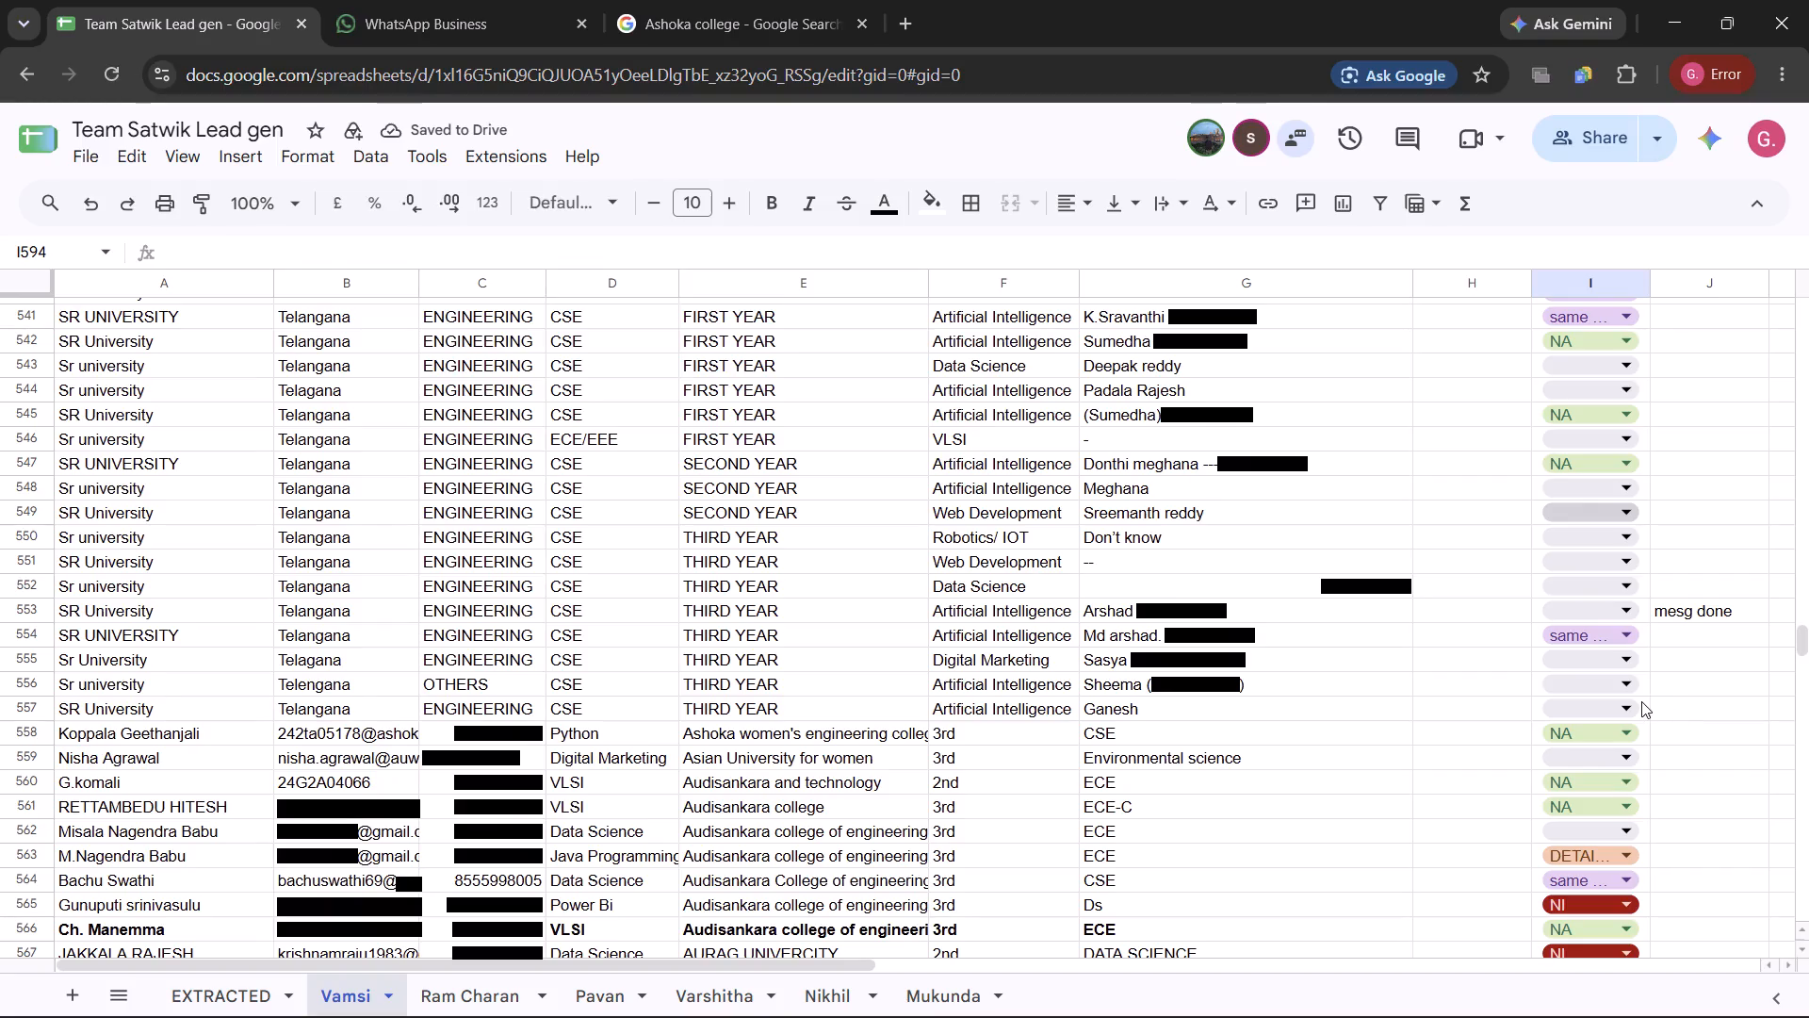
pyautogui.moveTo(1641, 701); pyautogui.dragTo(1606, 671)
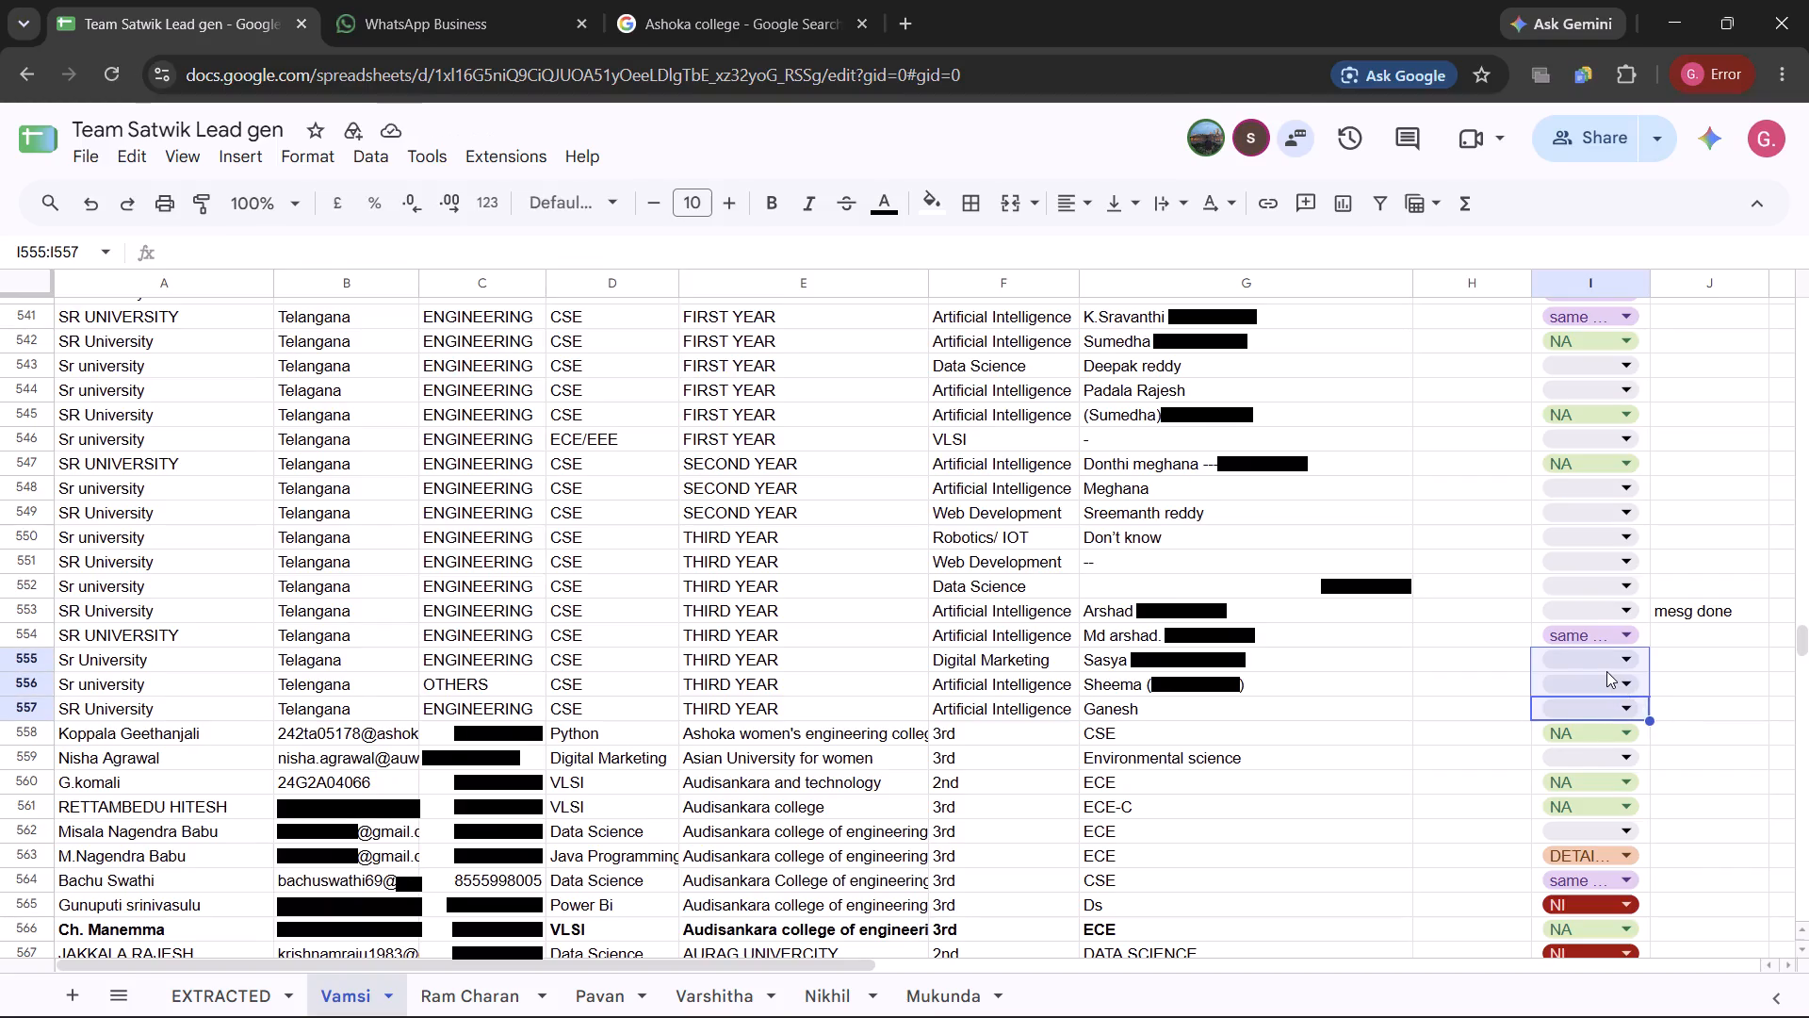
pyautogui.hotkey('ctrl', 'c')
pyautogui.scroll(-7, 1606, 671)
pyautogui.scroll(3, 1598, 587)
pyautogui.click(1597, 536)
pyautogui.hotkey('ctrl', 'v')
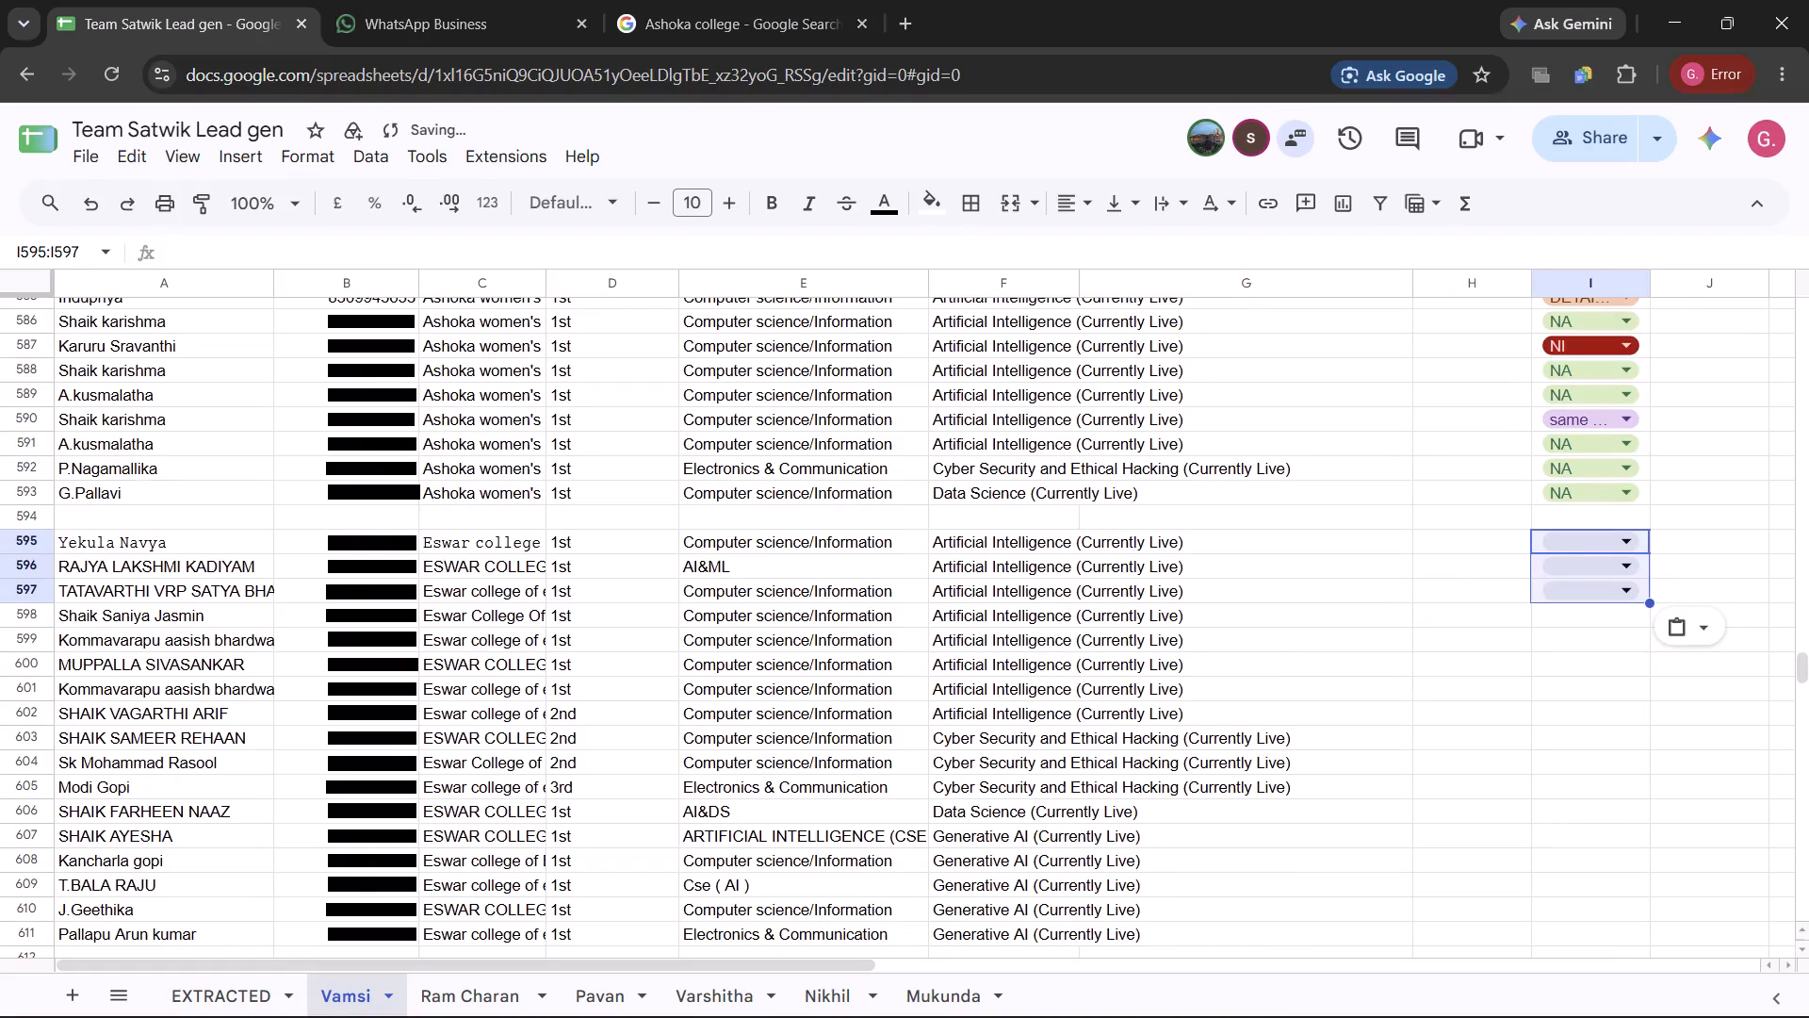
# Fill the blank status dropdowns in column I from row 597 down through row 630, the last lead.
pyautogui.moveTo(1651, 600); pyautogui.dragTo(1622, 889)
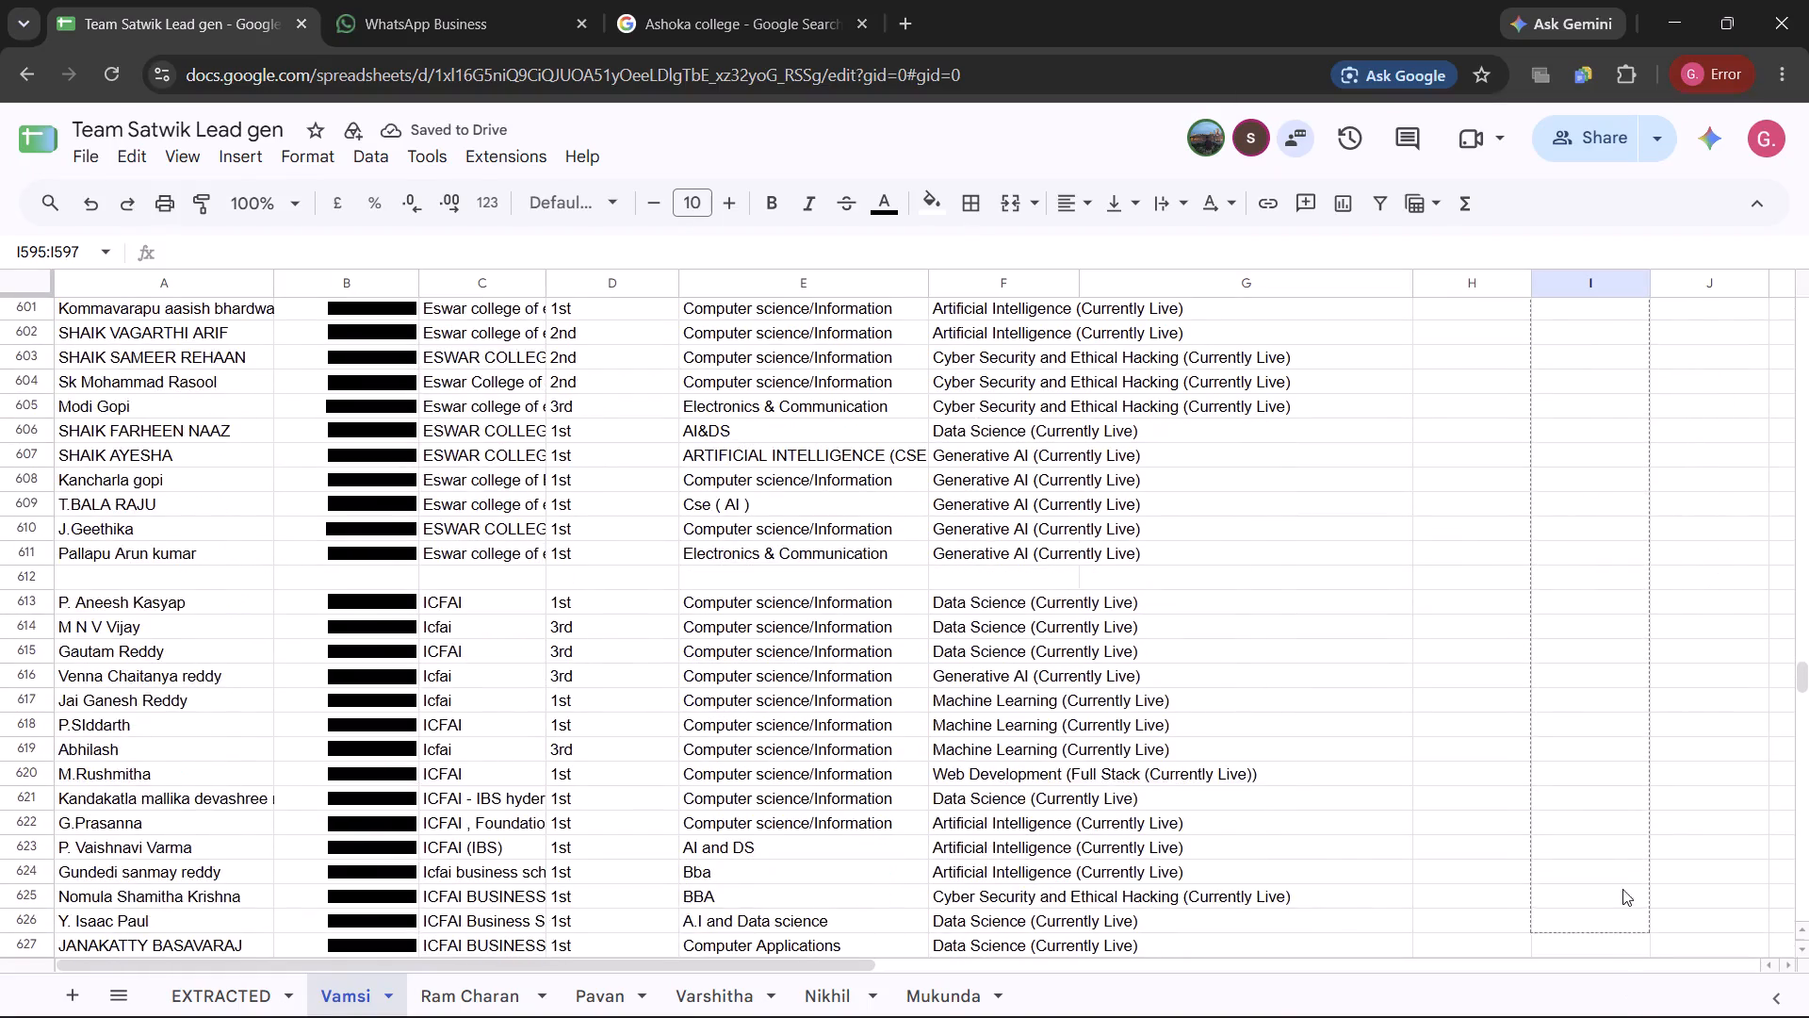
pyautogui.moveTo(1622, 889); pyautogui.dragTo(1612, 718)
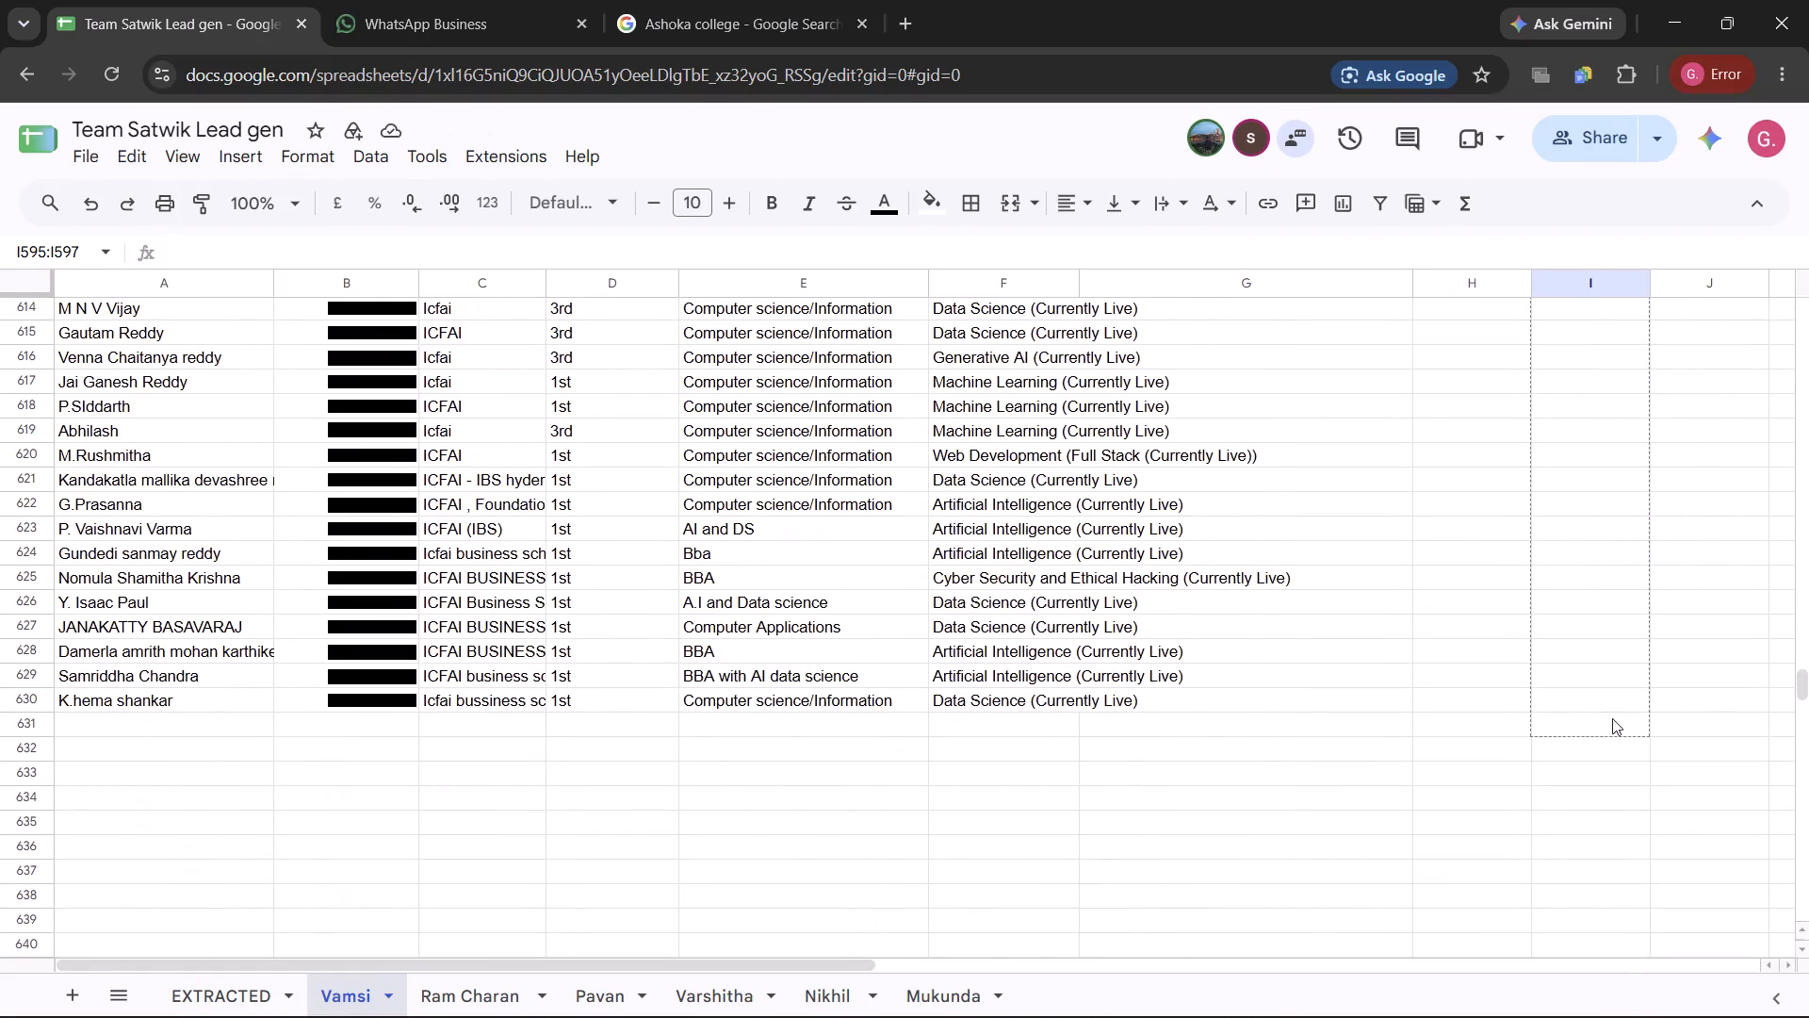
pyautogui.moveTo(1612, 718); pyautogui.dragTo(1612, 698)
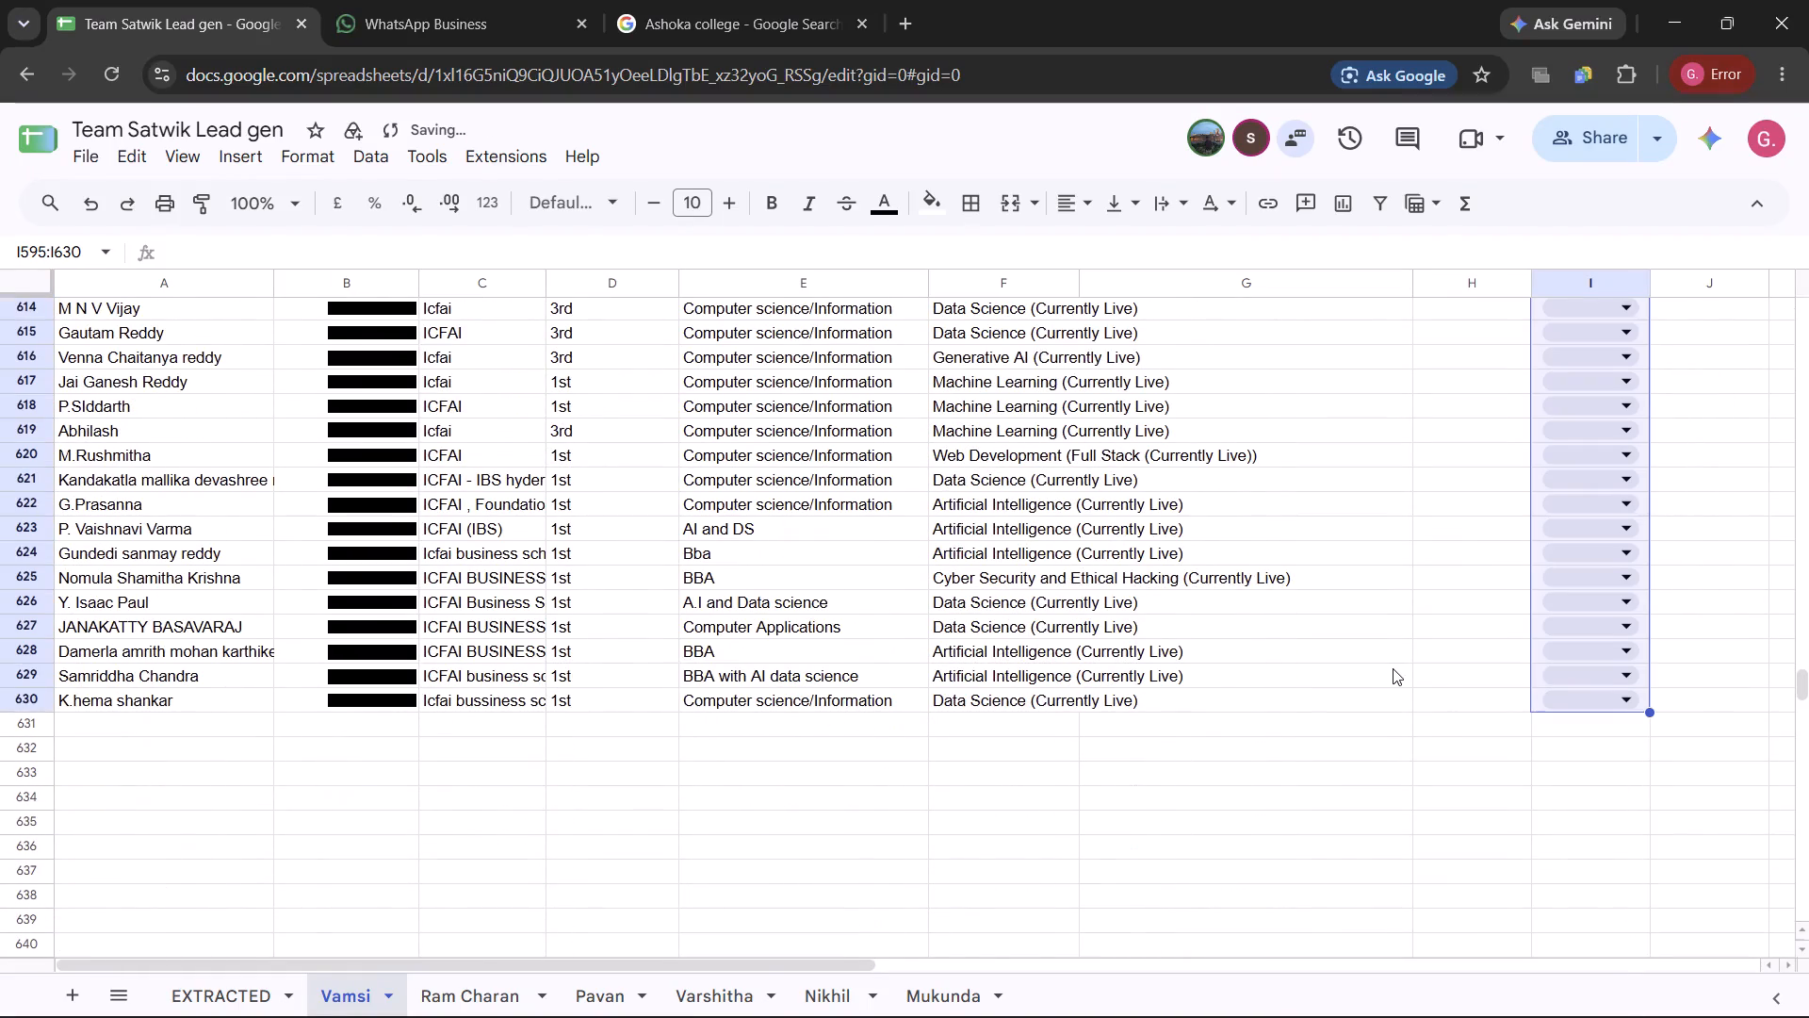
pyautogui.scroll(5, 1393, 668)
pyautogui.scroll(-2, 1395, 586)
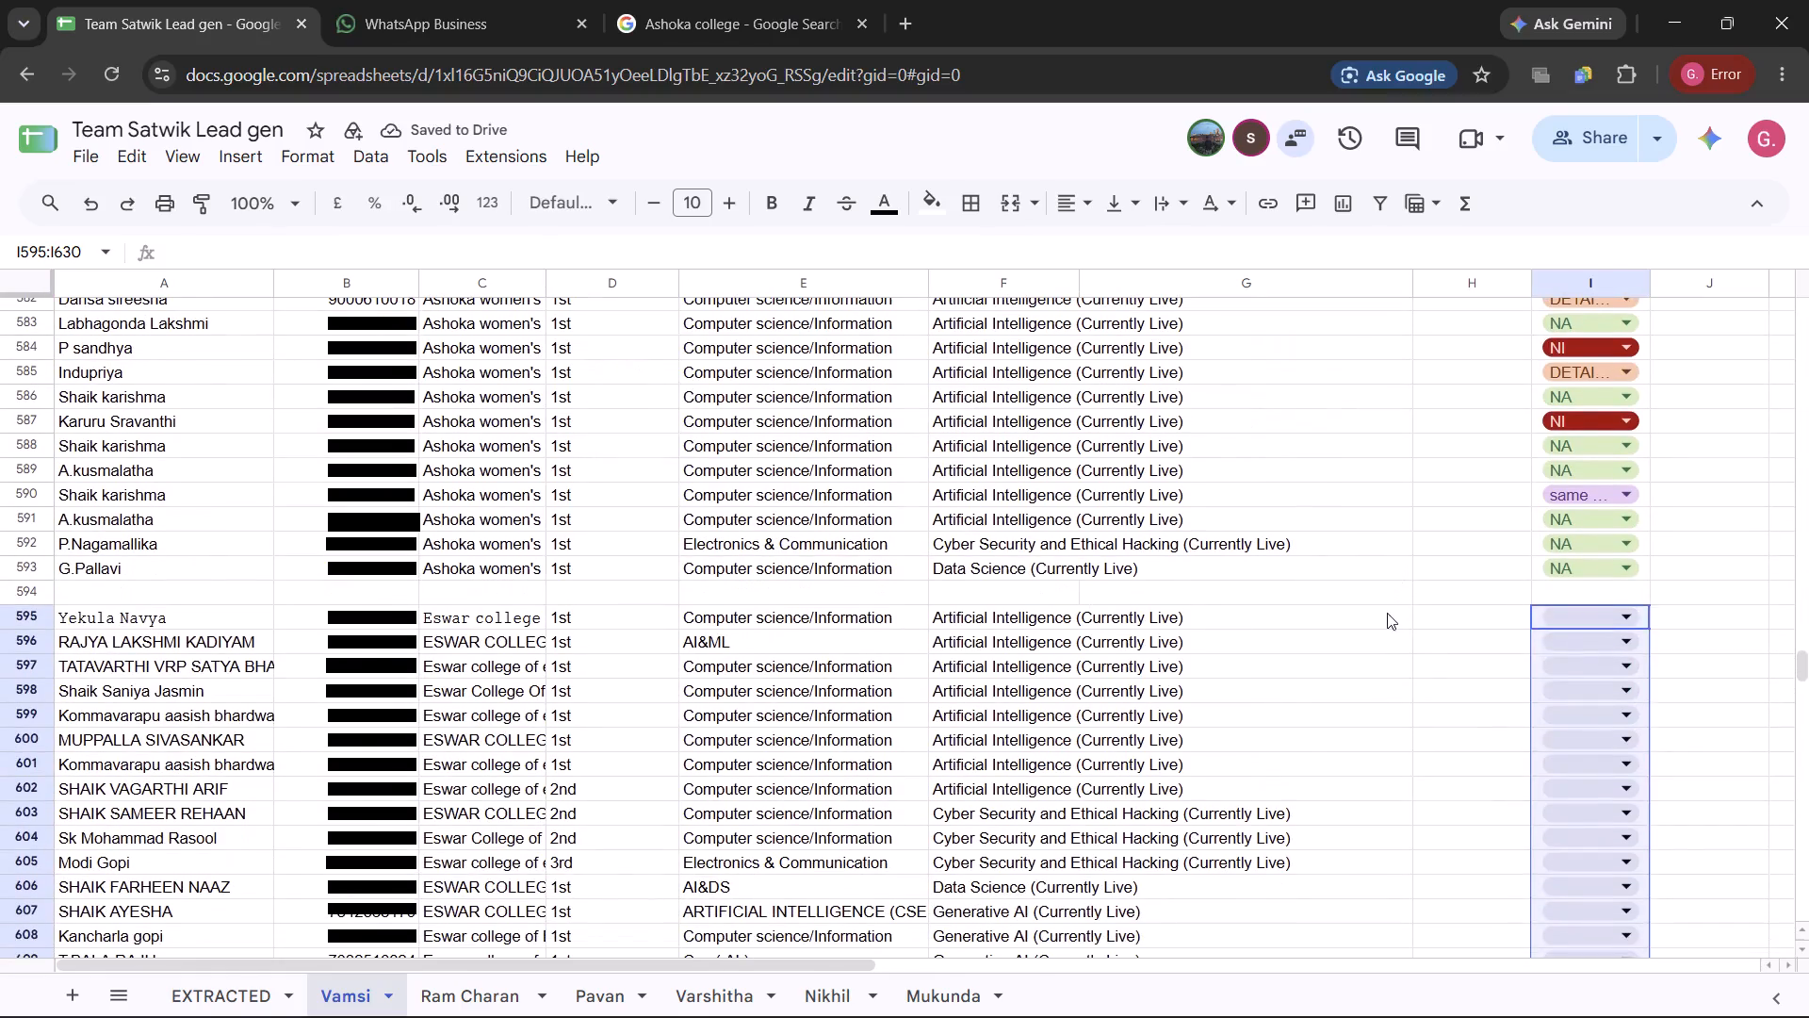
pyautogui.click(1387, 613)
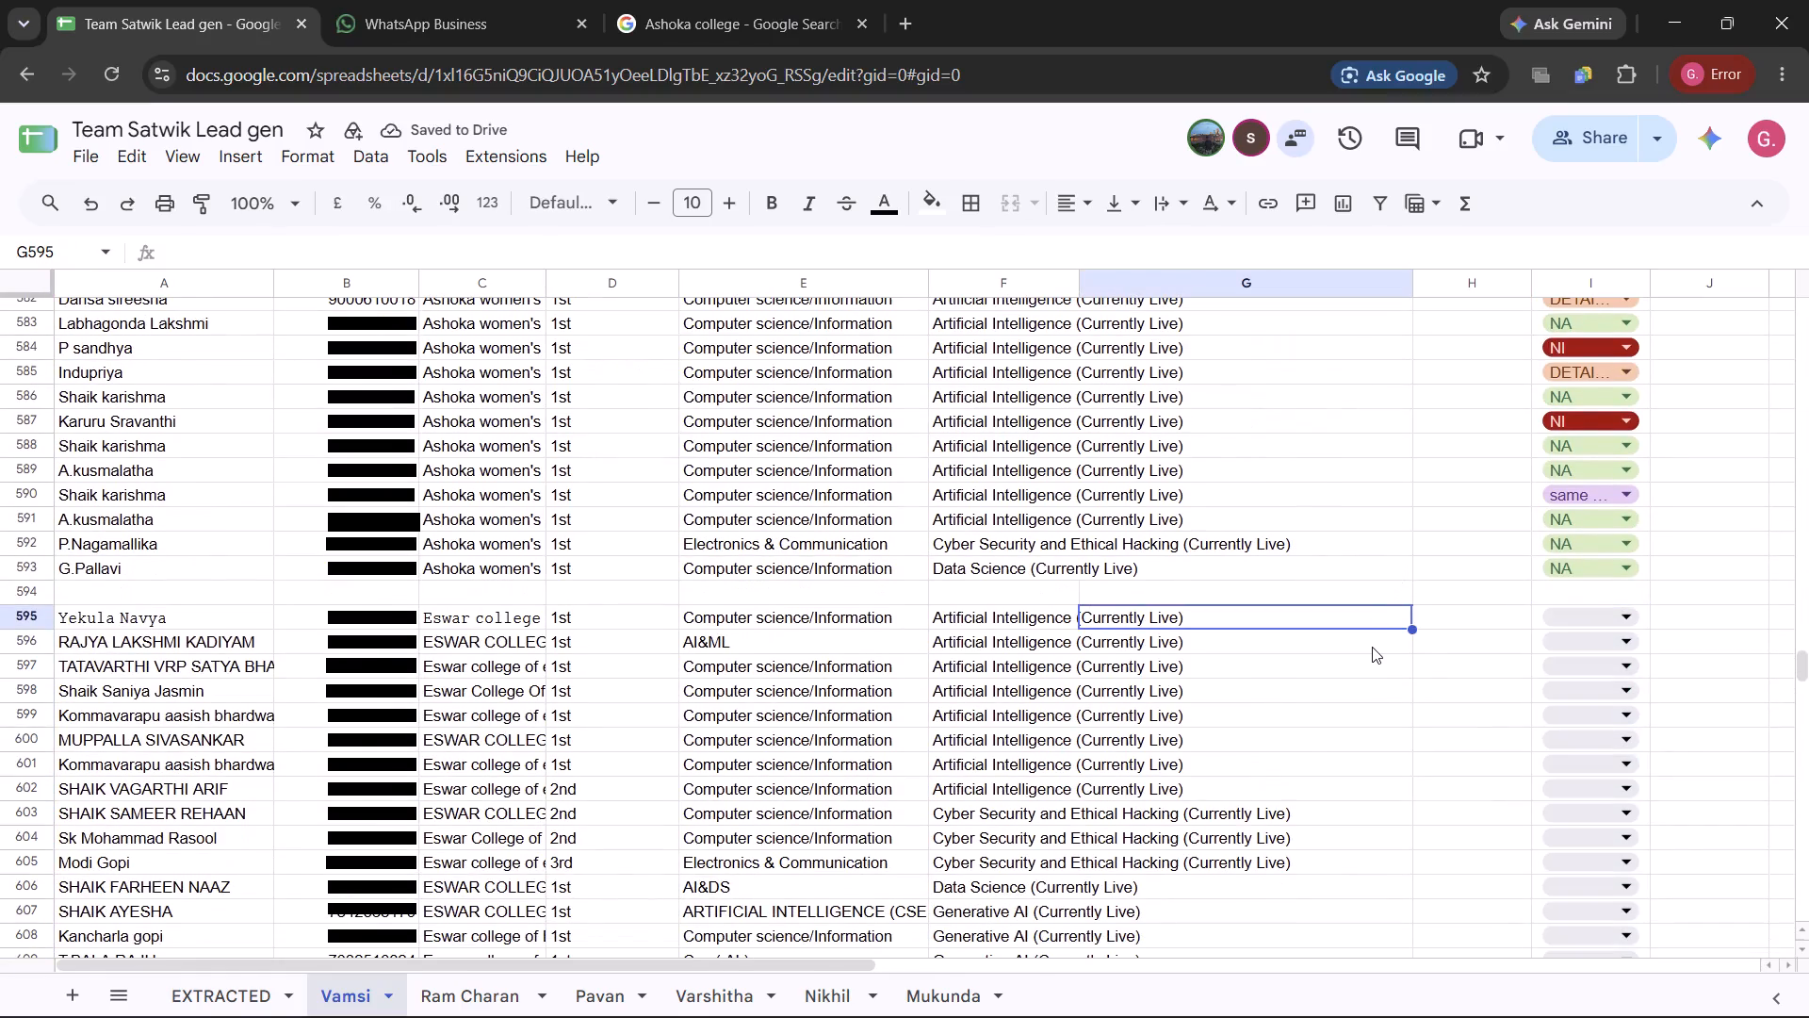
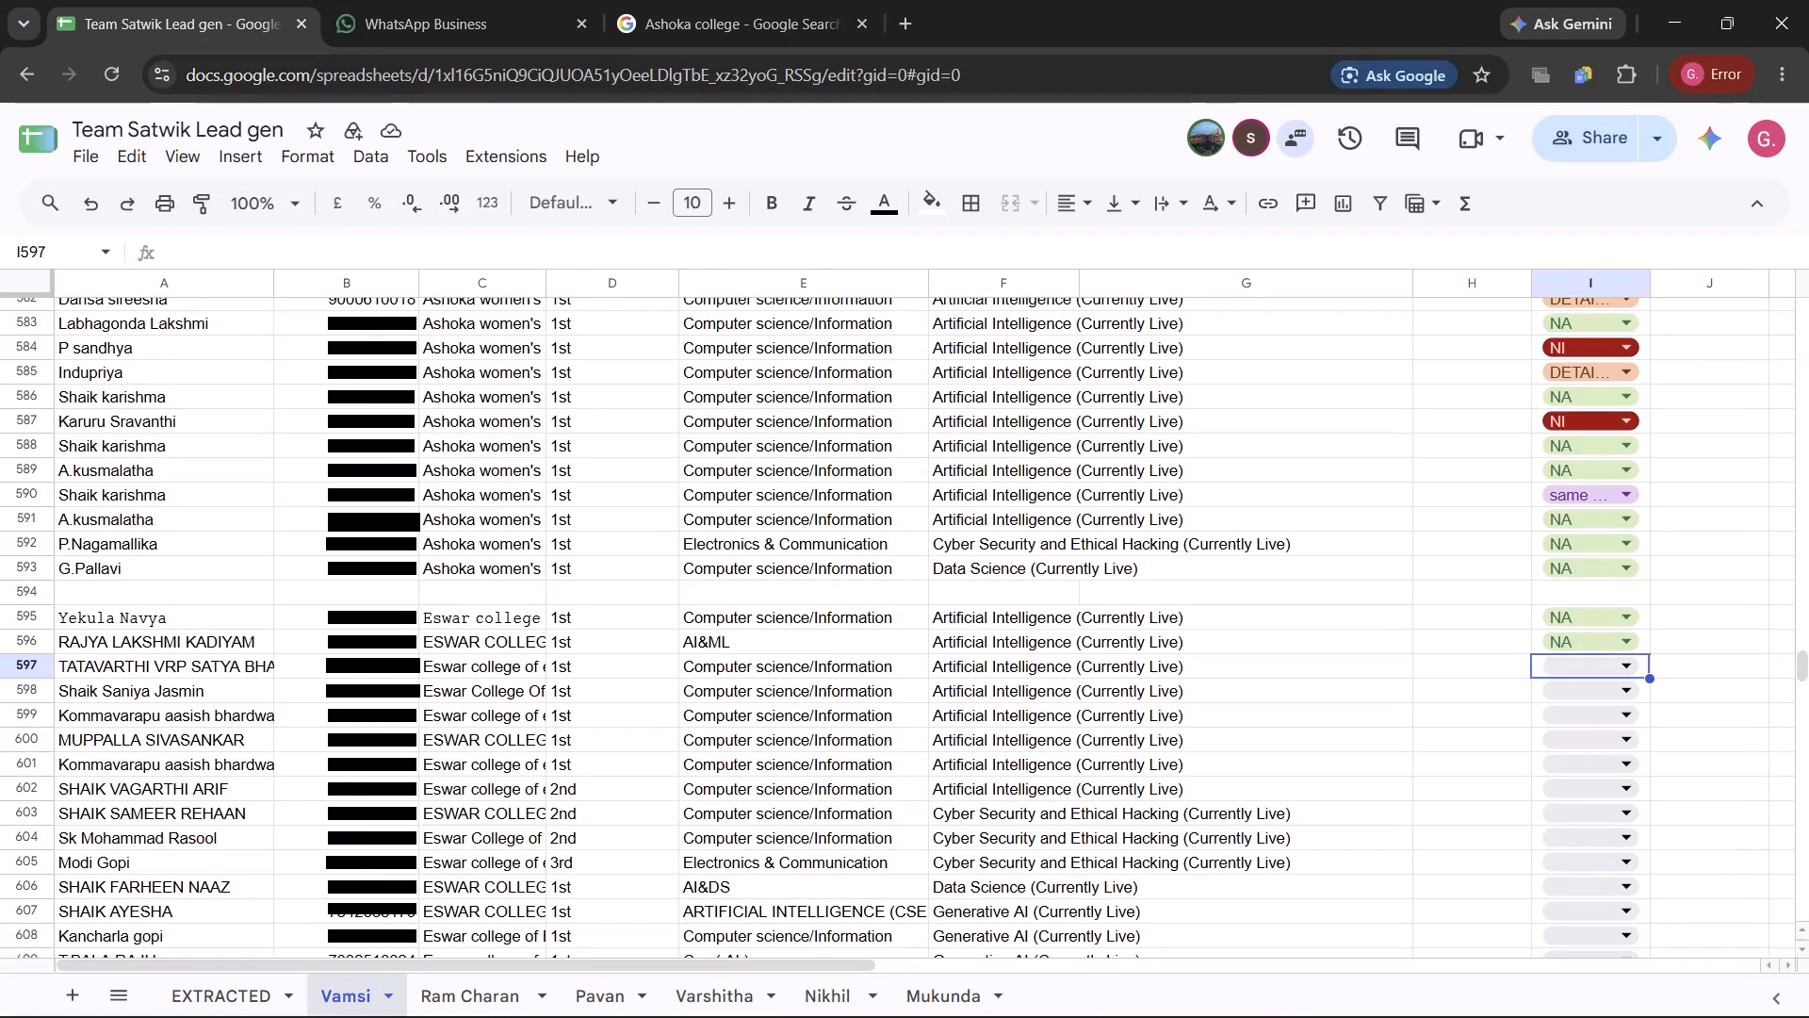
# Review the lead's details in row 597, from the blank status in column I back to the name in column A.
pyautogui.press('Left')
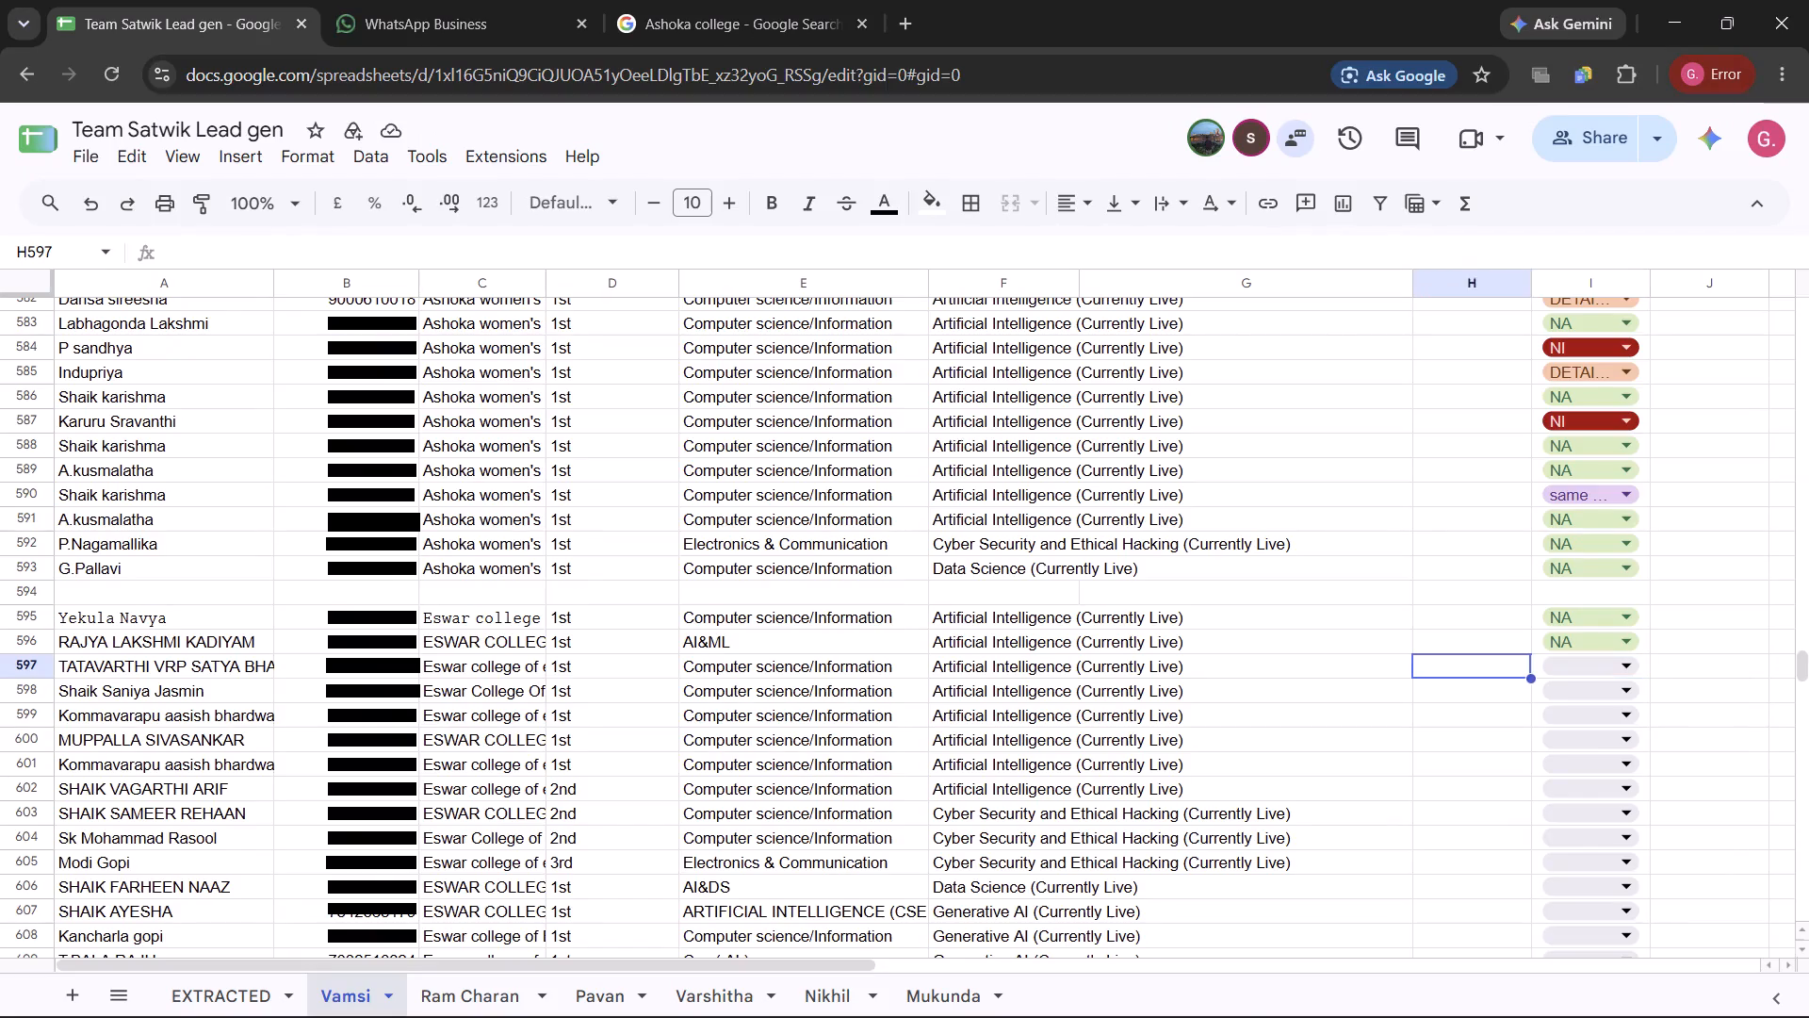
pyautogui.press('Left')
pyautogui.press('Left')
pyautogui.press('Left')
pyautogui.press('Left')
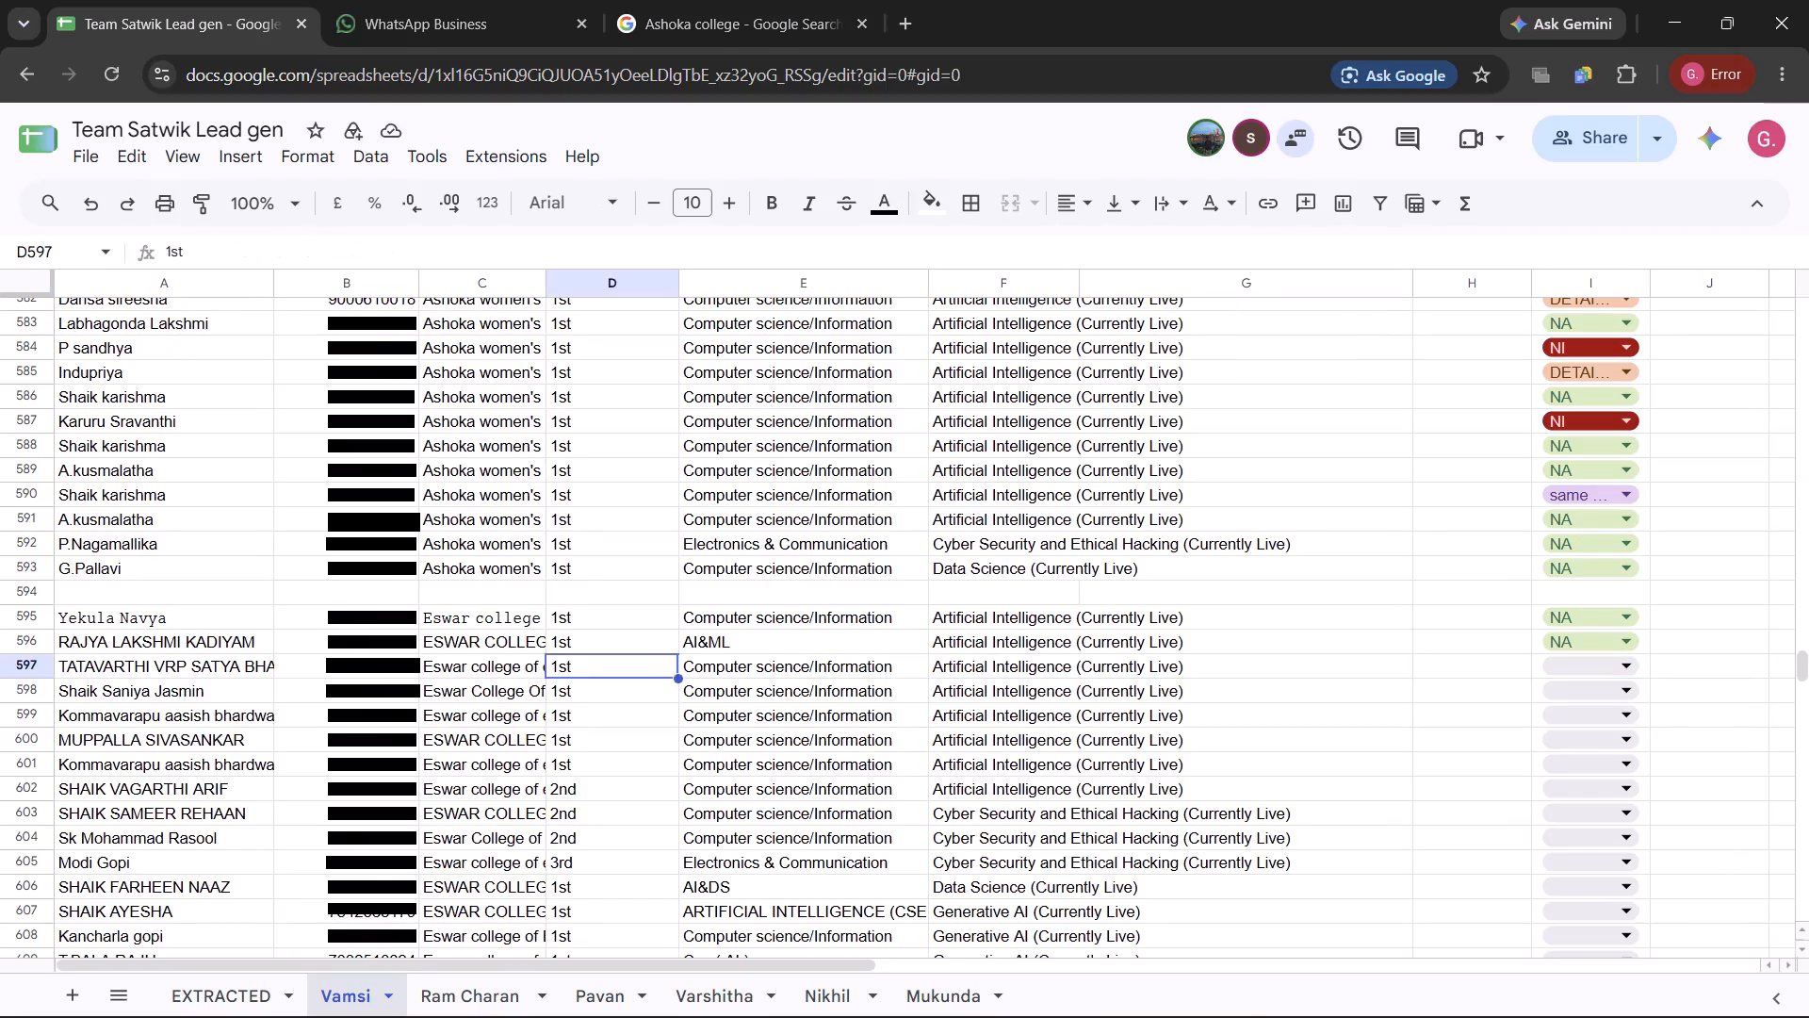
pyautogui.press('Left')
pyautogui.press('Left')
pyautogui.press('Left')
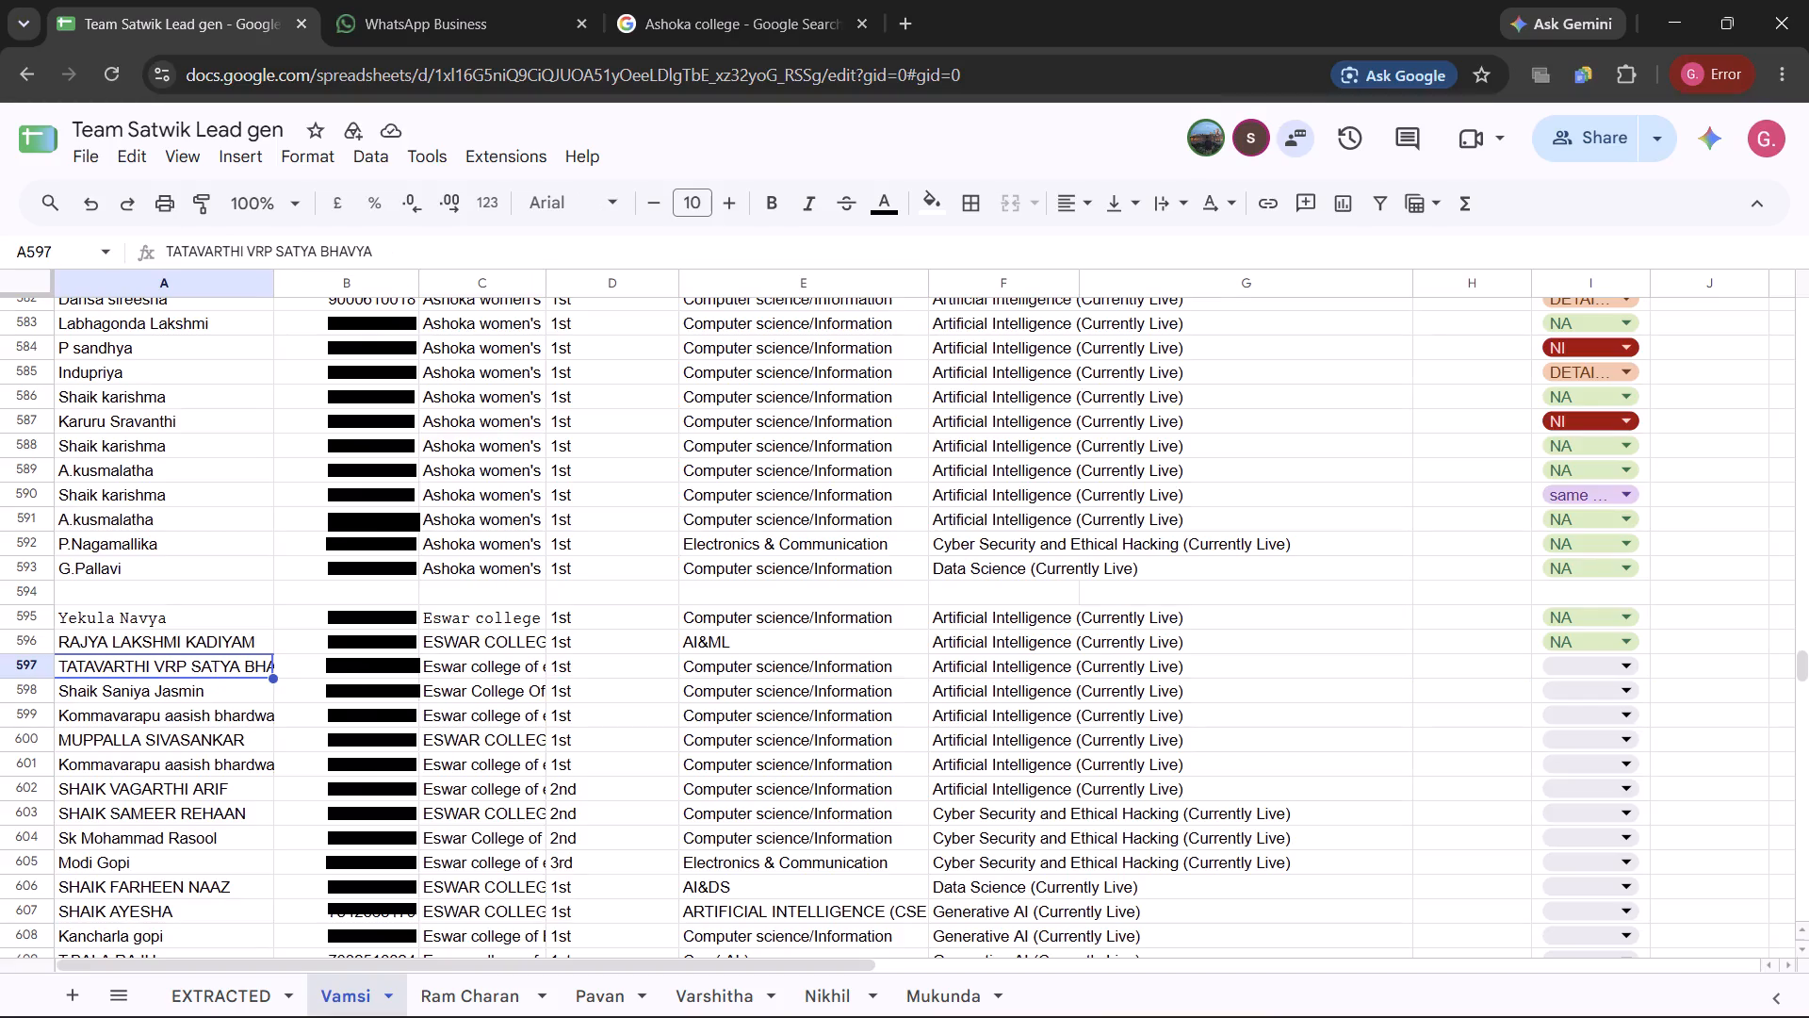
# Set the column I follow-up status for the lead in row 597 to NA.
pyautogui.press('Right')
pyautogui.press('Right')
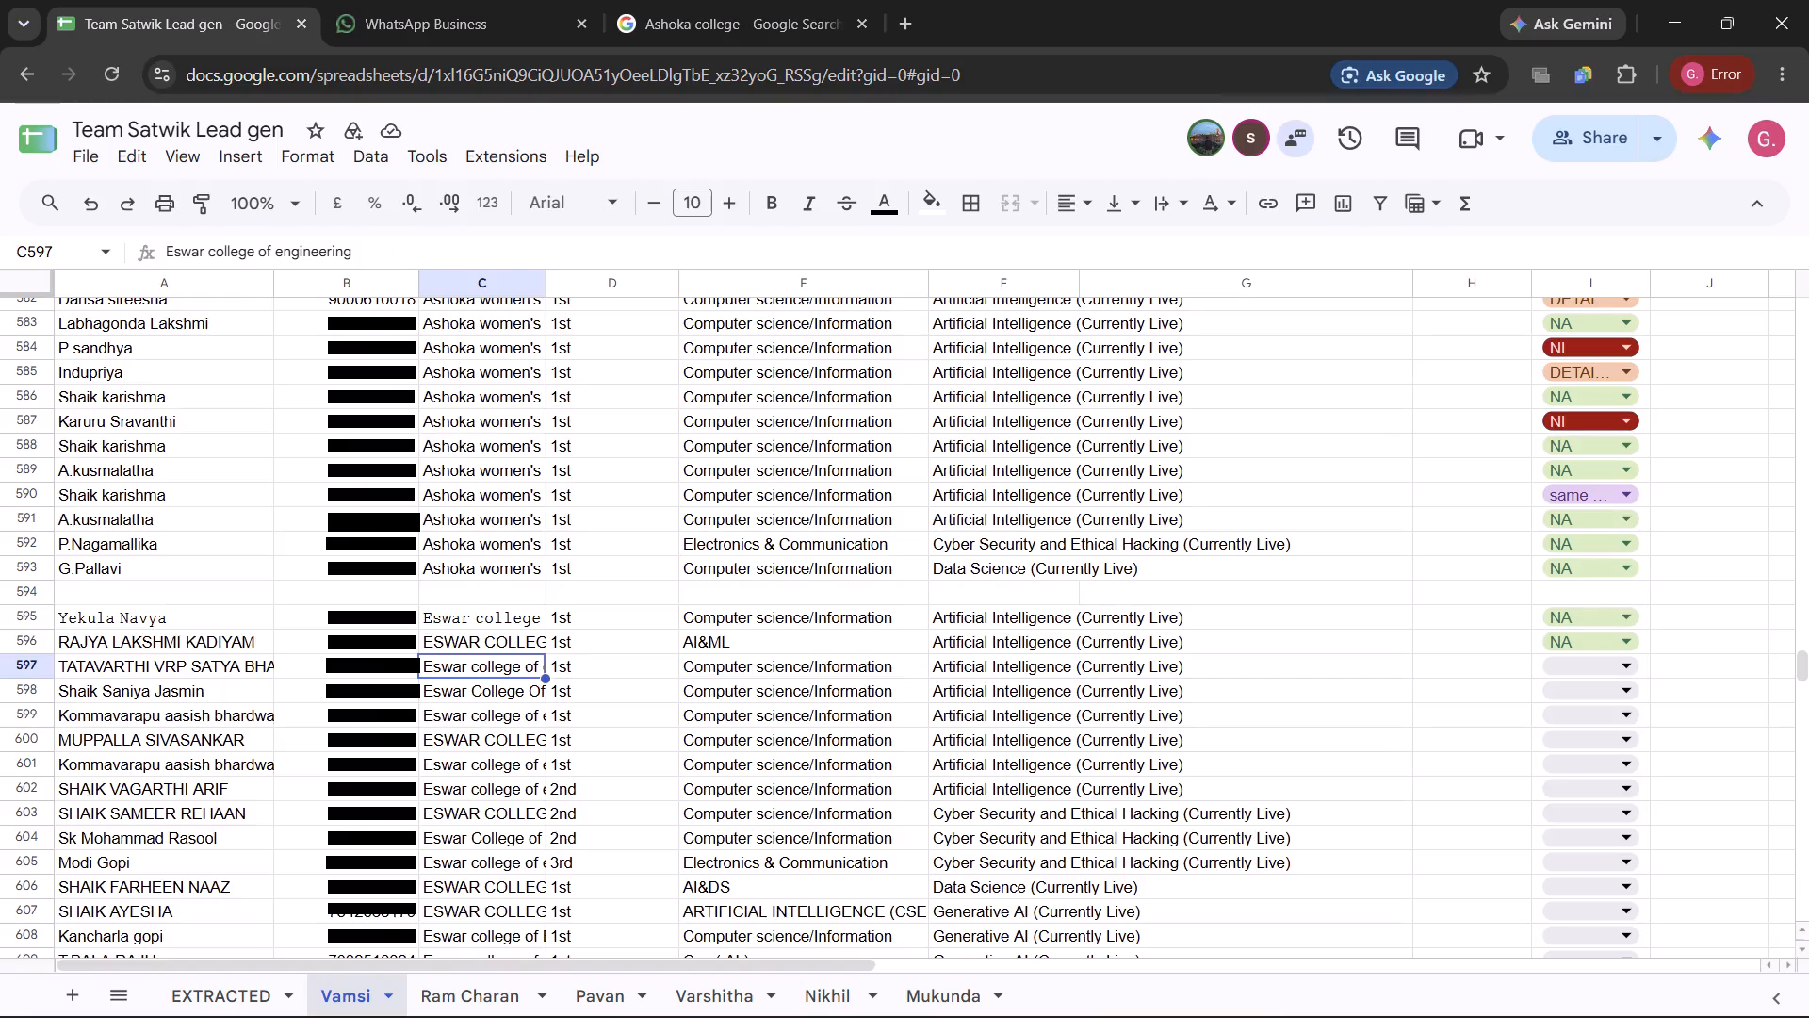
pyautogui.press('Right')
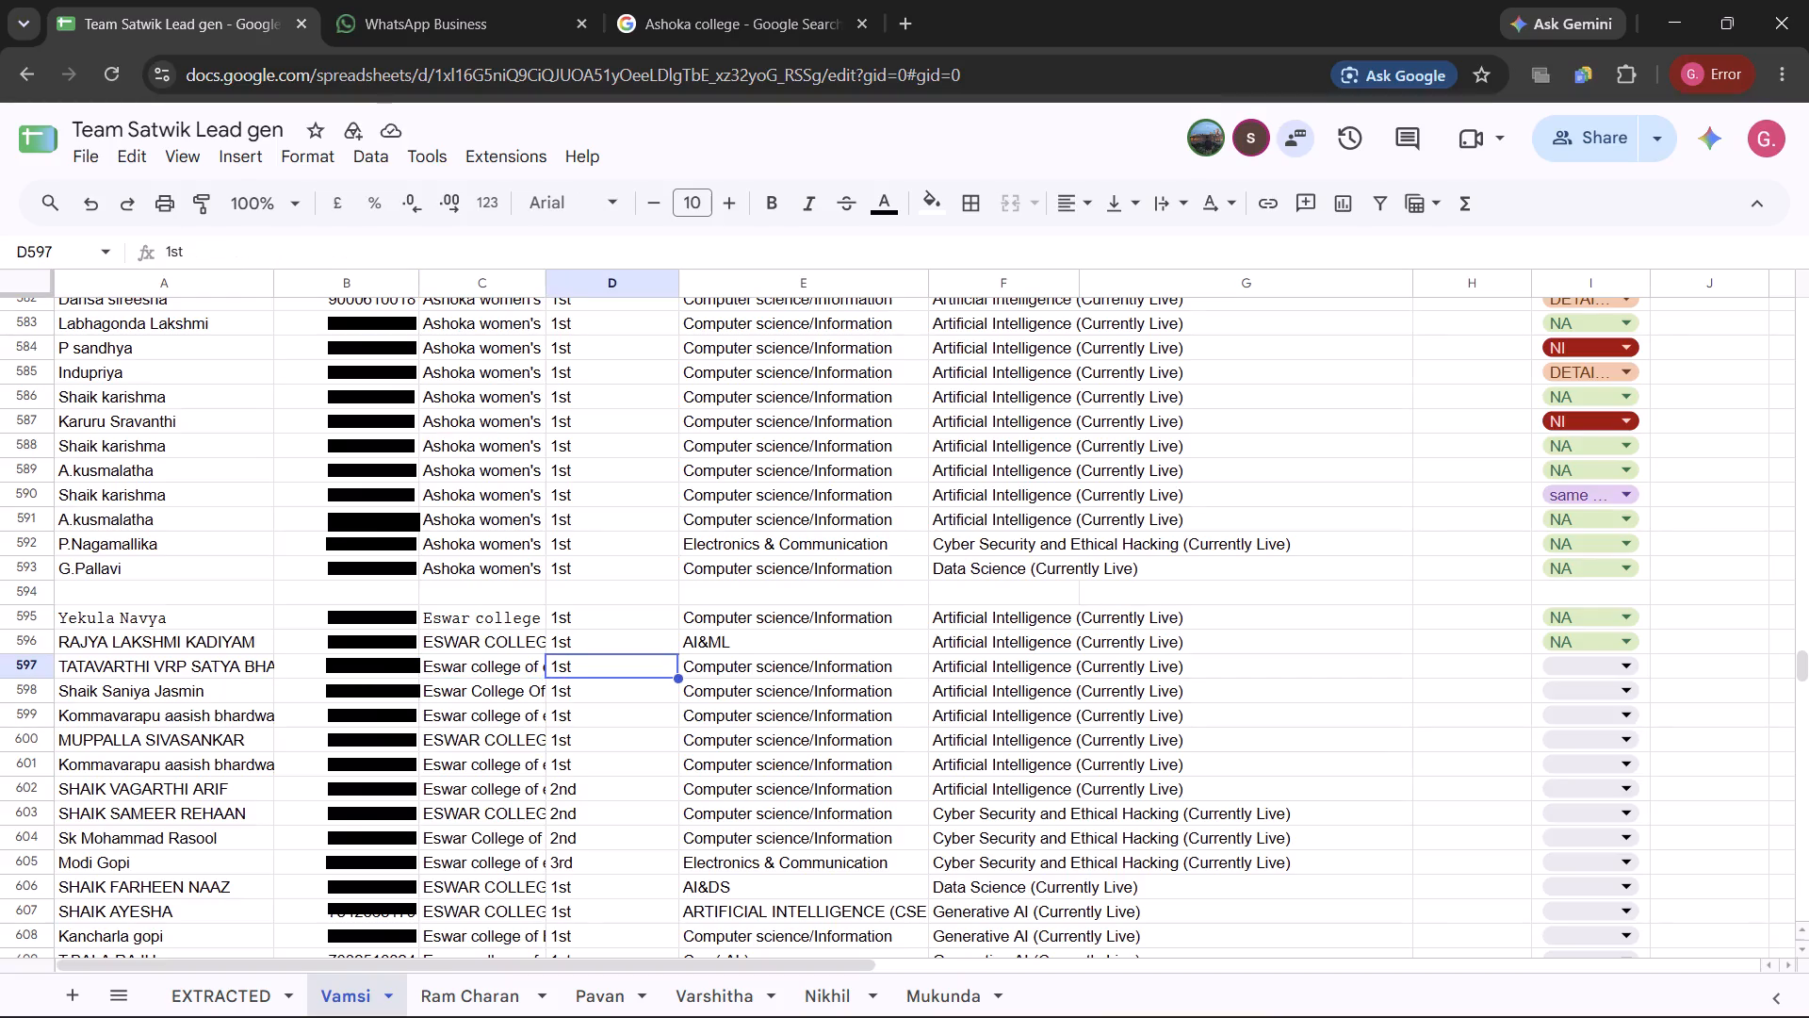
pyautogui.press('Right')
pyautogui.press('Right')
pyautogui.press('Right')
pyautogui.press('Right')
pyautogui.press('Right')
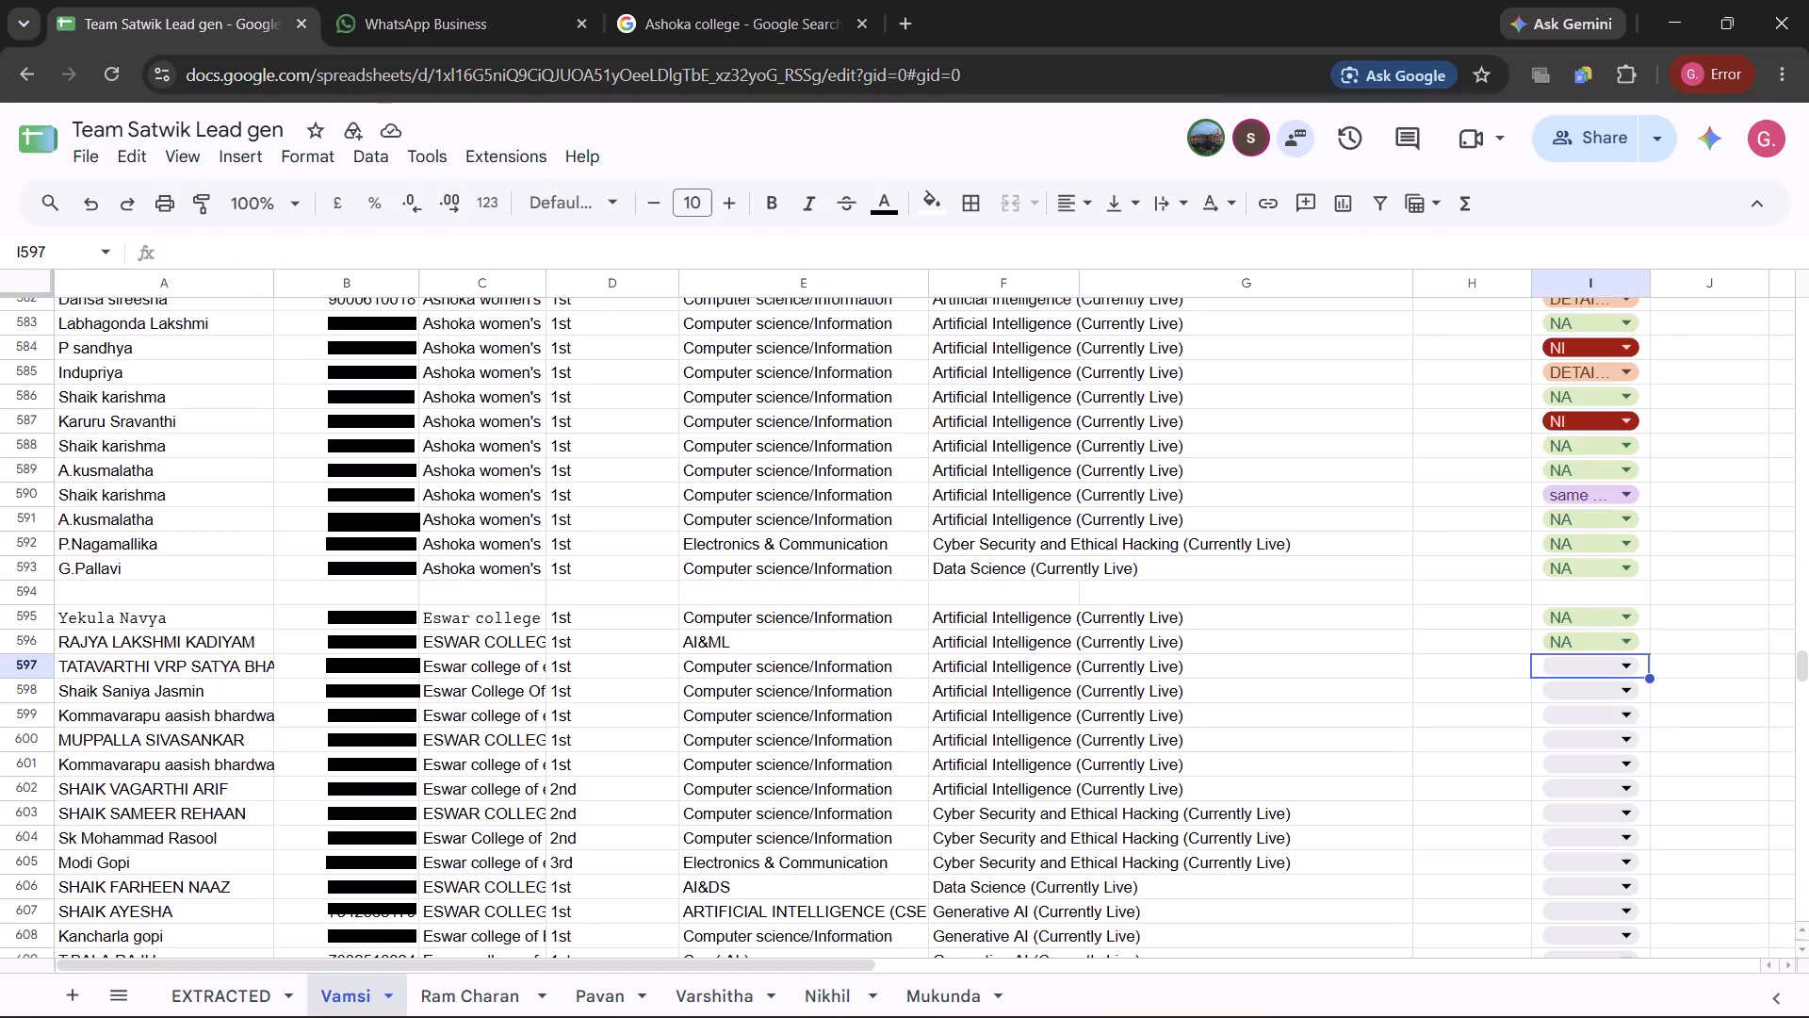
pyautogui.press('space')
pyautogui.press('Return')
# Review the lead's details in row 598, moving back from the blank status in column I.
pyautogui.press('Left')
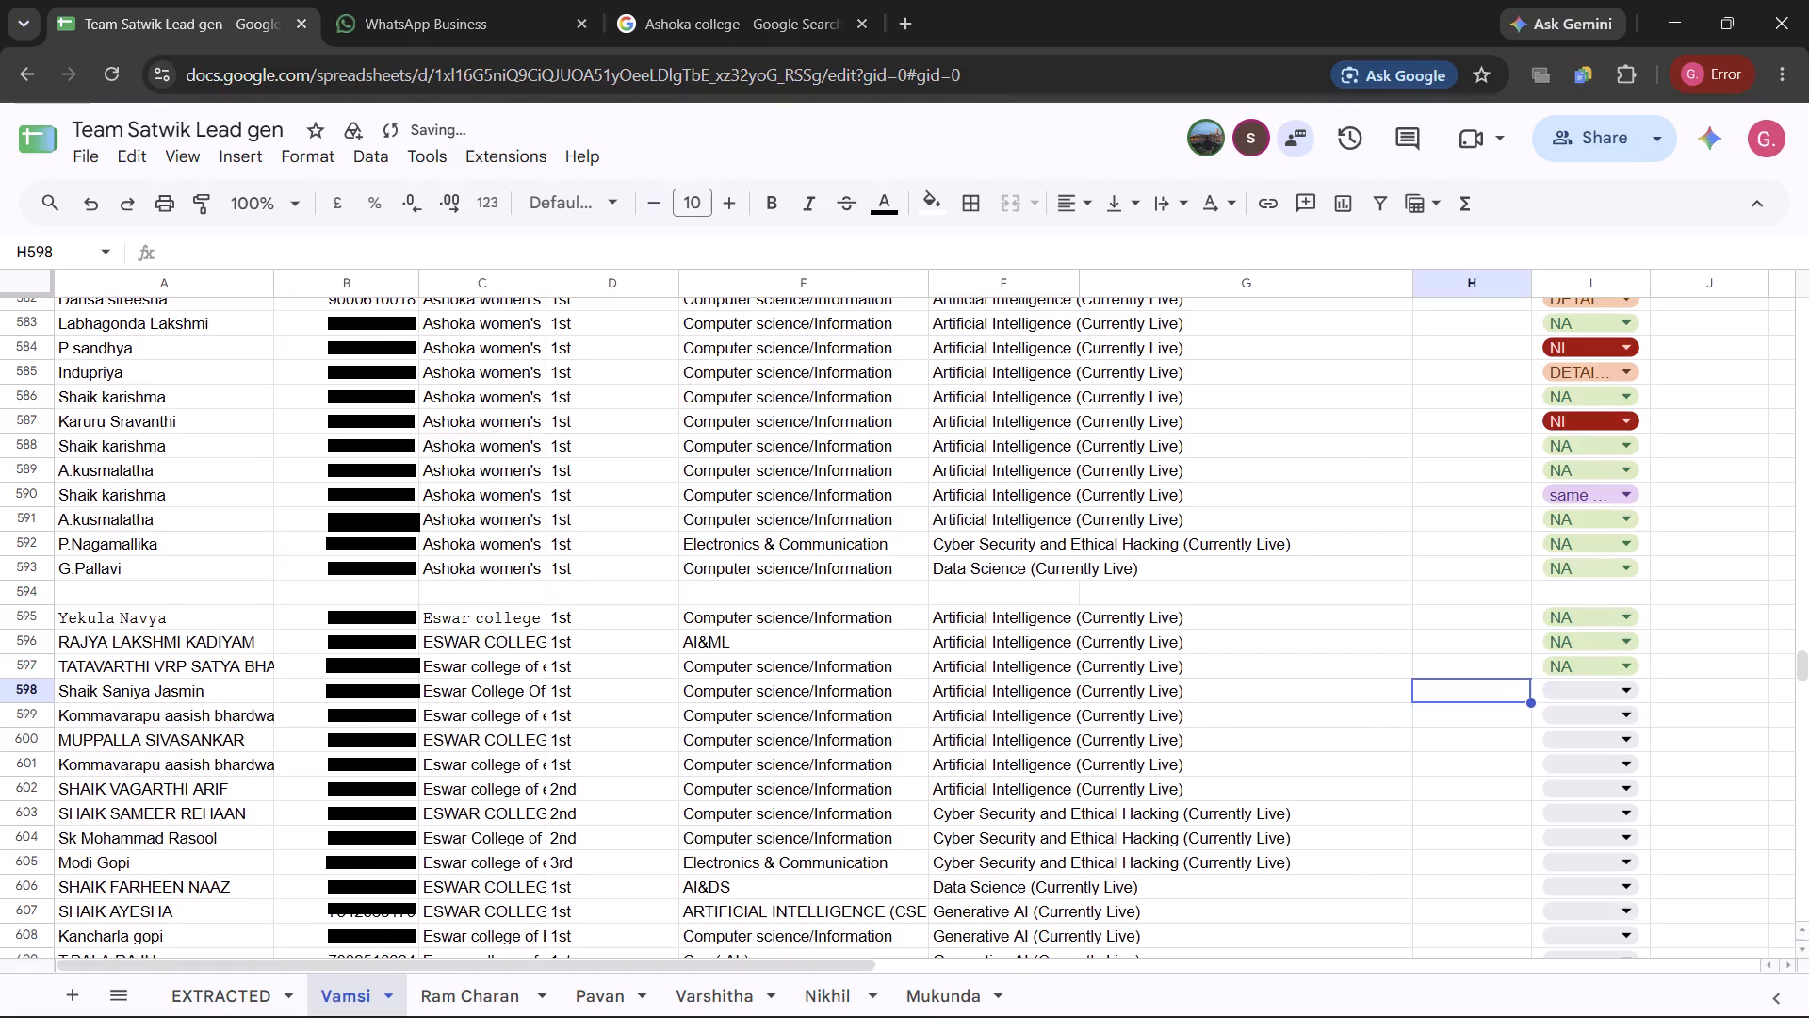